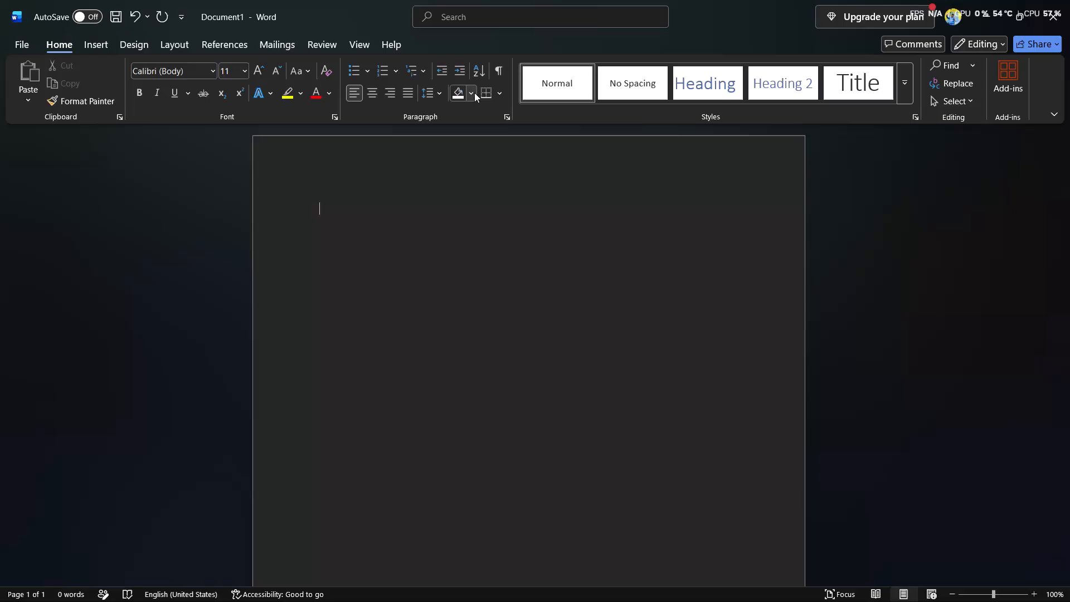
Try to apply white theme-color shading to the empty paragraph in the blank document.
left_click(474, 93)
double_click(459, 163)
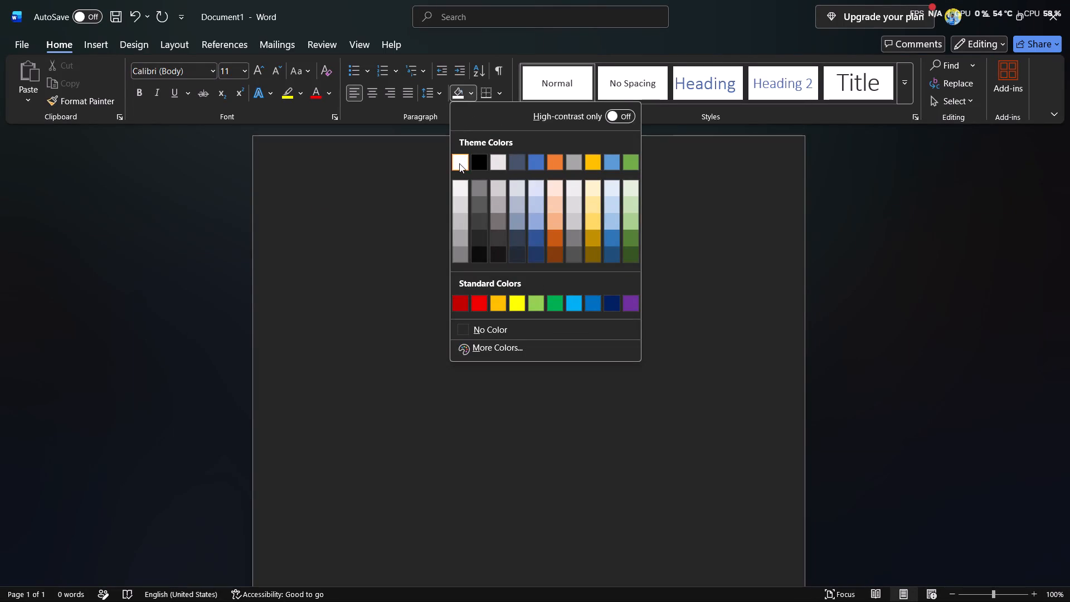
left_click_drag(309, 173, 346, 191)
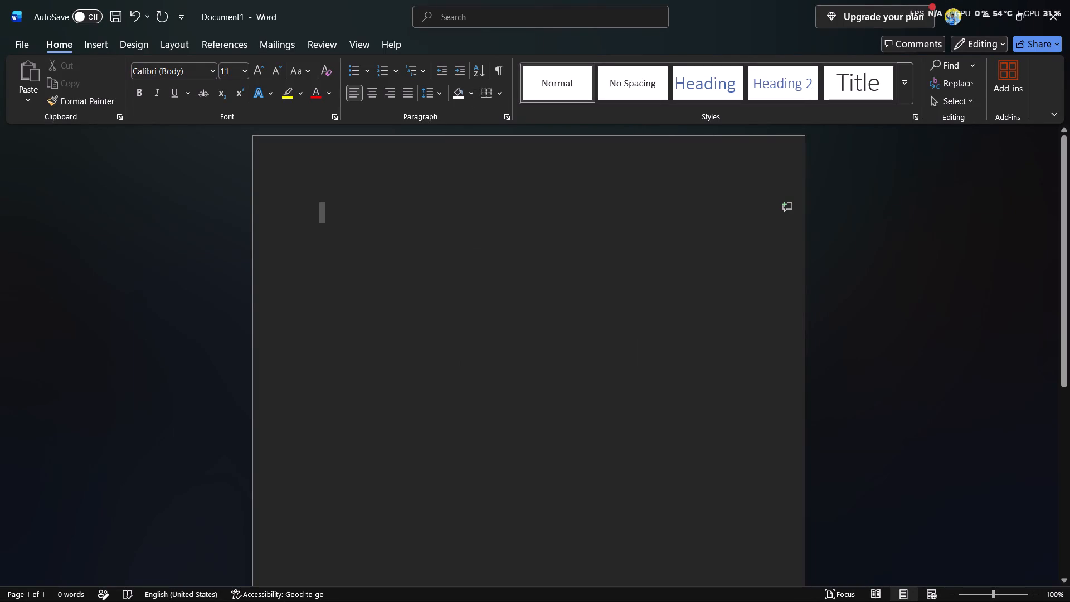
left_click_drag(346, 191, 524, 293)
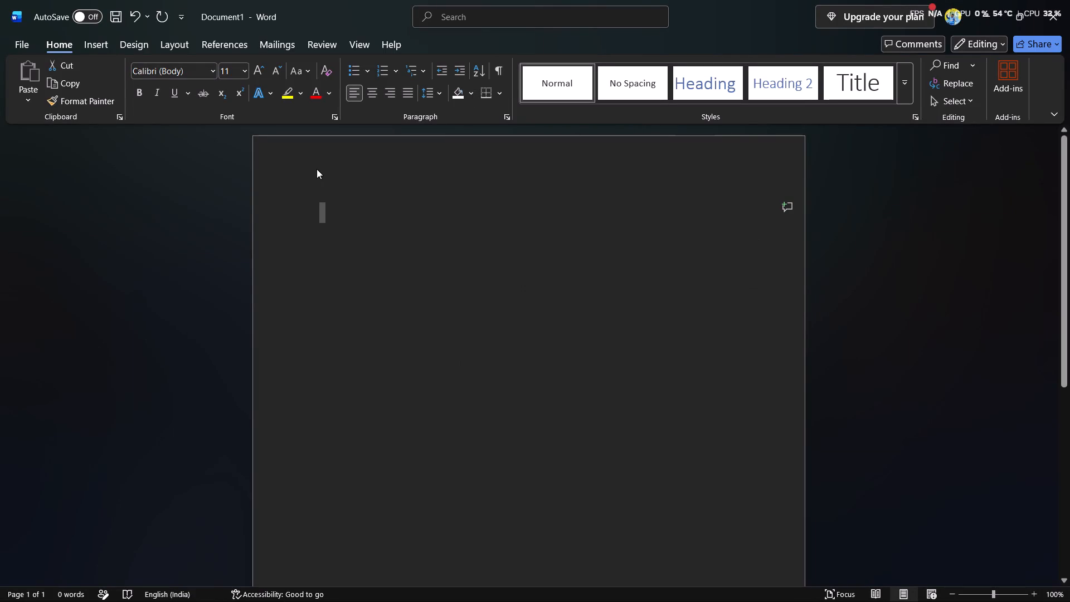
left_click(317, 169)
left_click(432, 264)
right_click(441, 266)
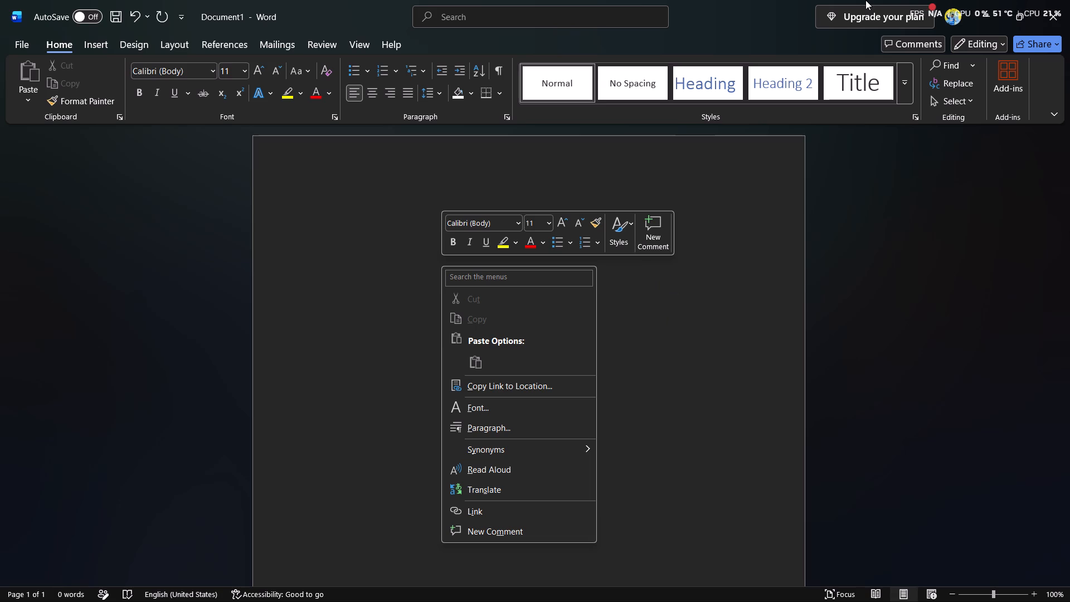
Close the blank document without saving its changes.
left_click(1069, 0)
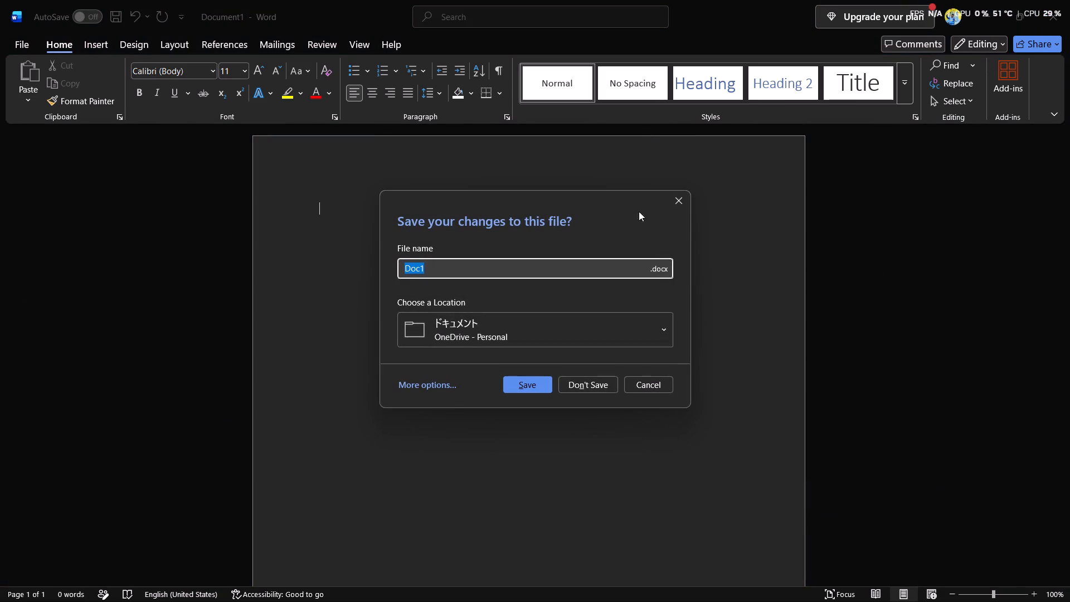
left_click(597, 388)
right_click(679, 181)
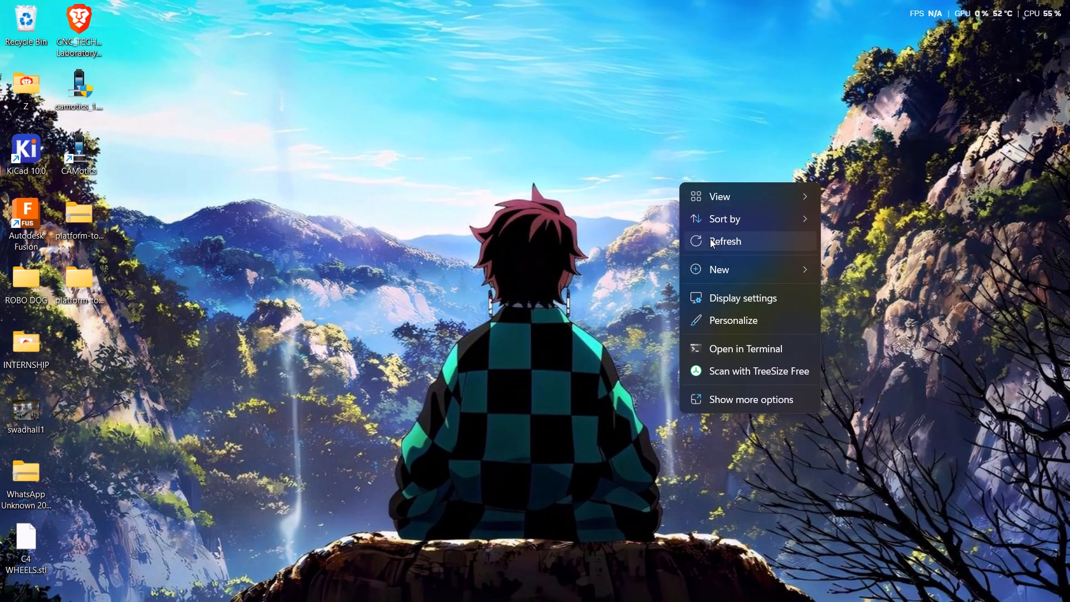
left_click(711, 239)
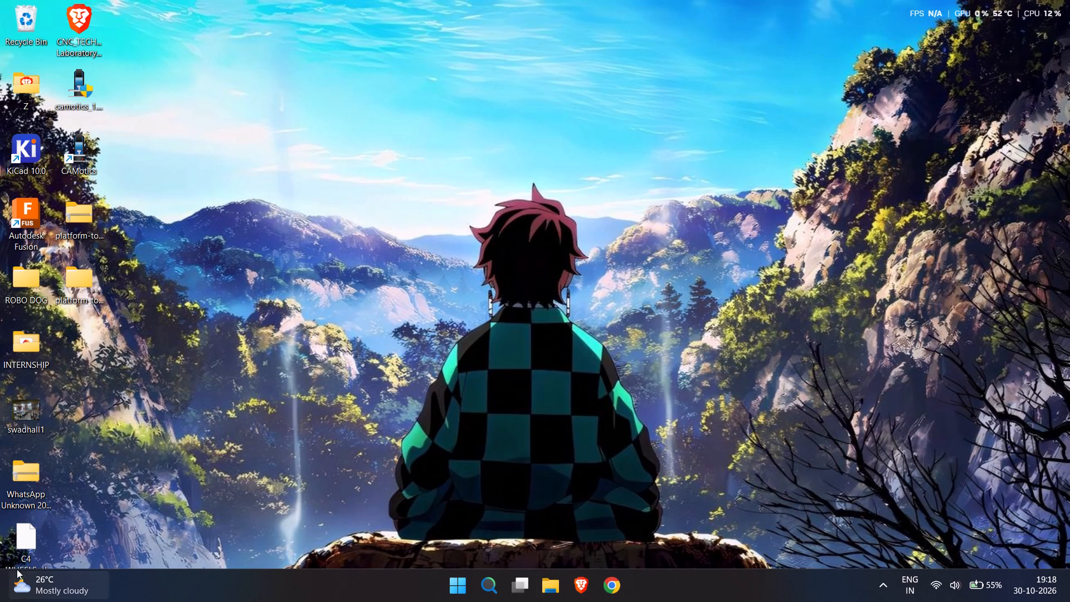
Search the computer for "ku" and open the top match.
left_click(446, 584)
type("ku")
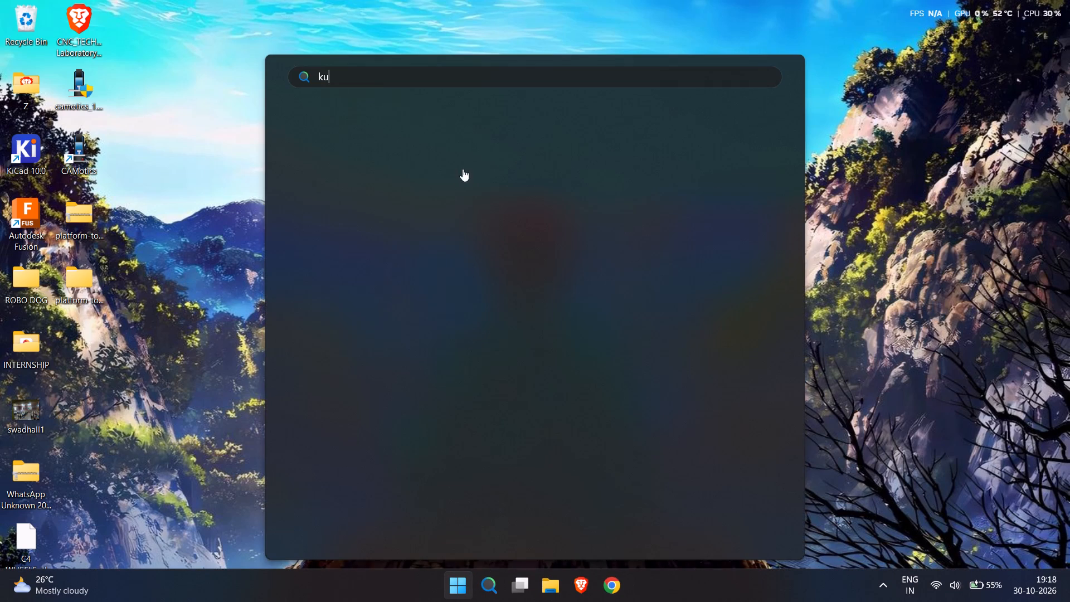
left_click(358, 199)
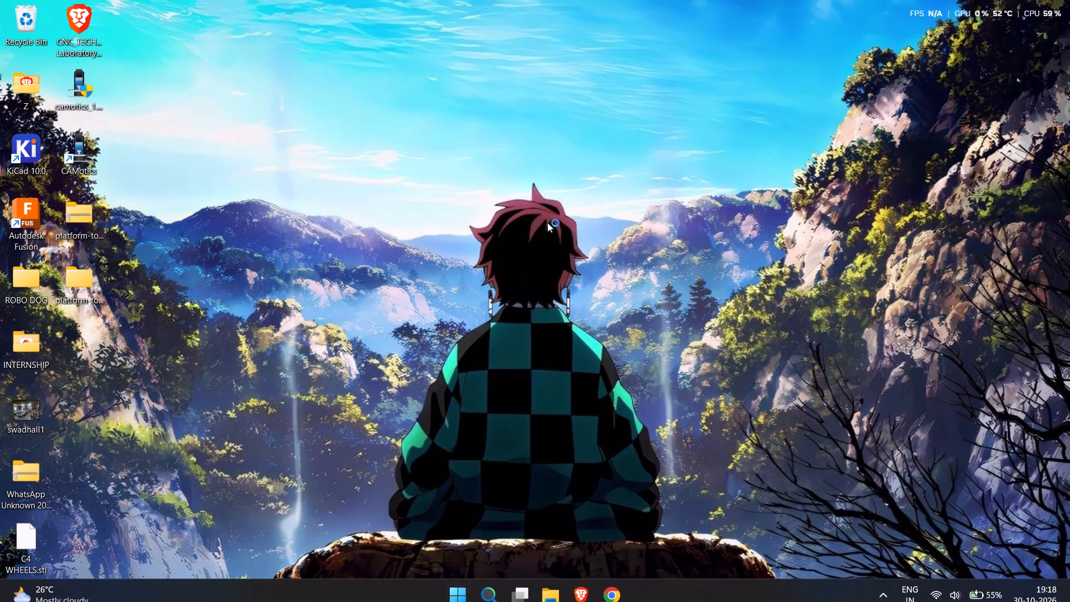
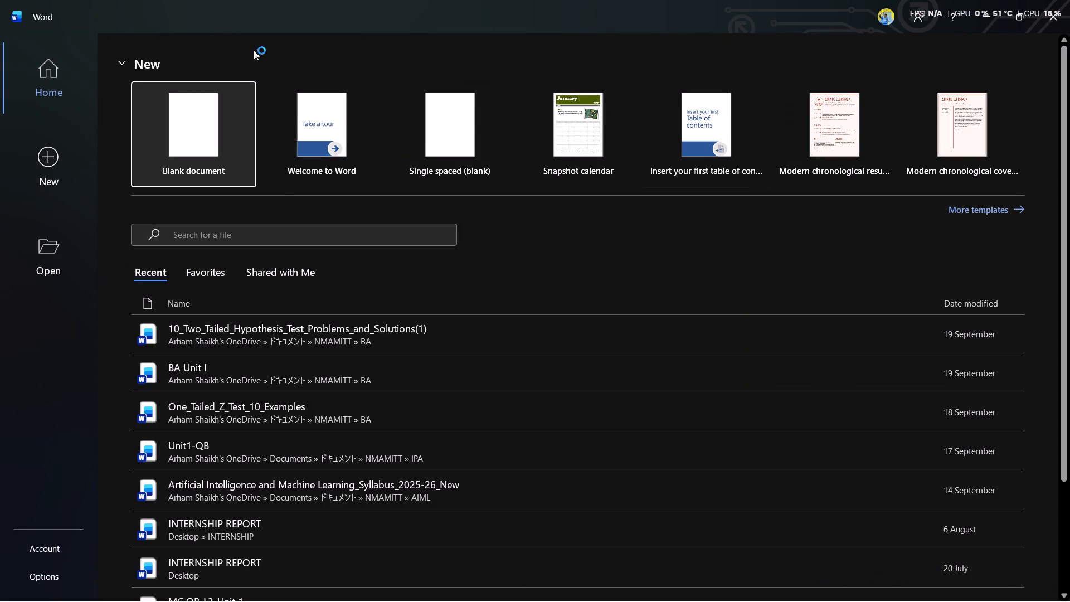
Search the online document templates for "question paper", and clear the search to go to a blank document.
scroll(970, 143, "down", 1)
left_click(1003, 177)
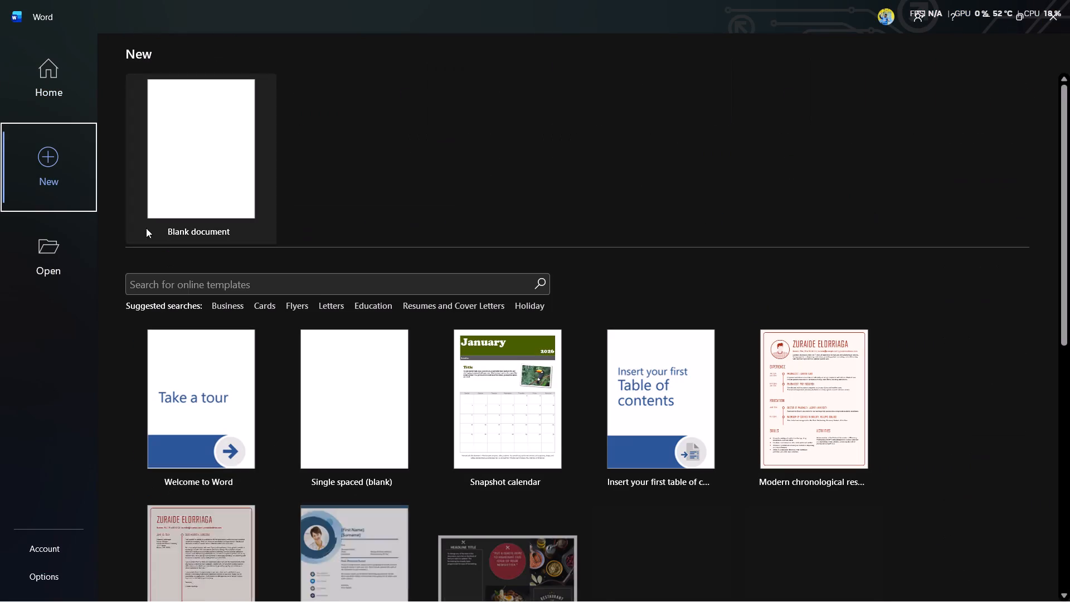
left_click(250, 269)
left_click(255, 283)
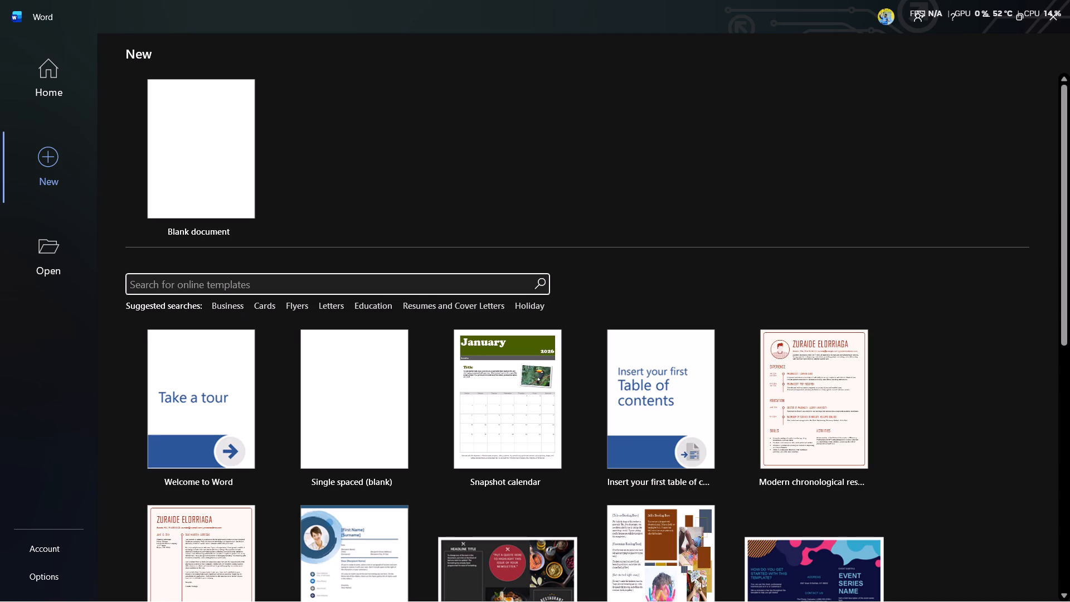
type("question oap")
key("BackSpace")
key("BackSpace")
key("BackSpace")
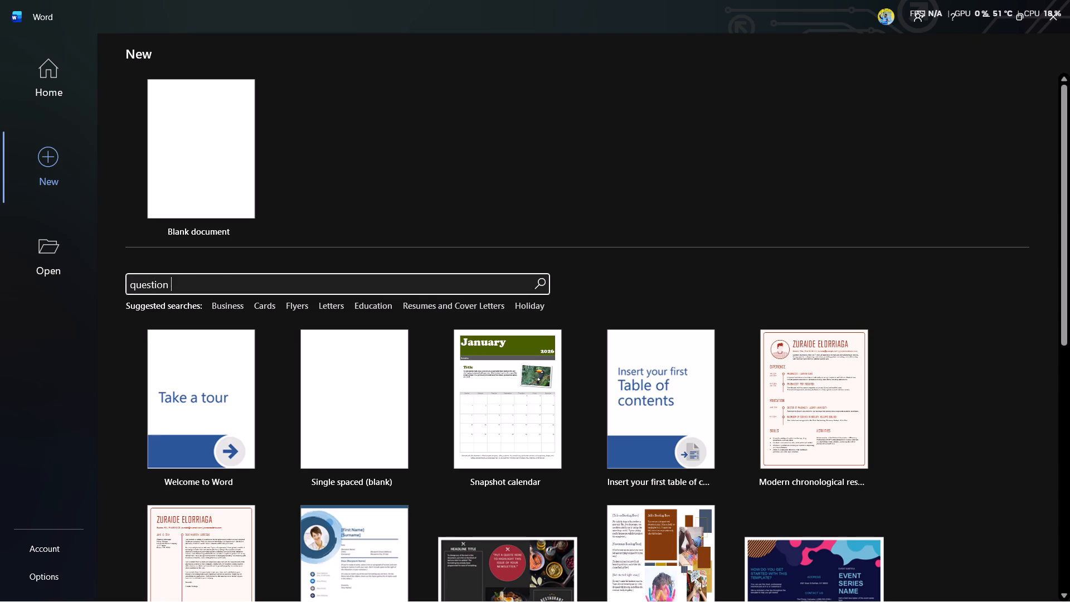
type("paper")
key("Return")
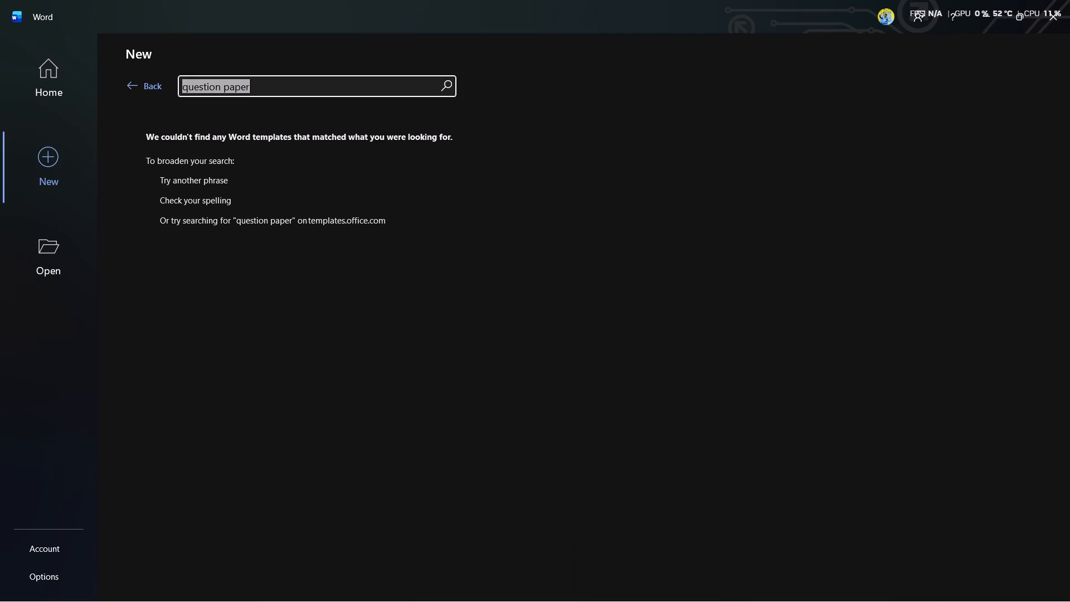
key("BackSpace")
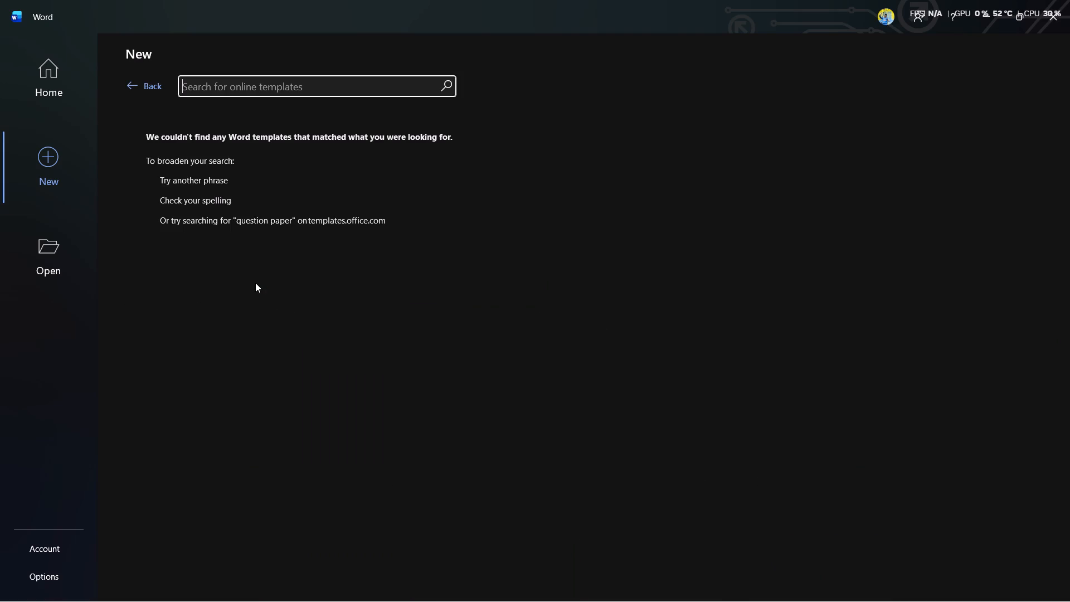
key("Escape")
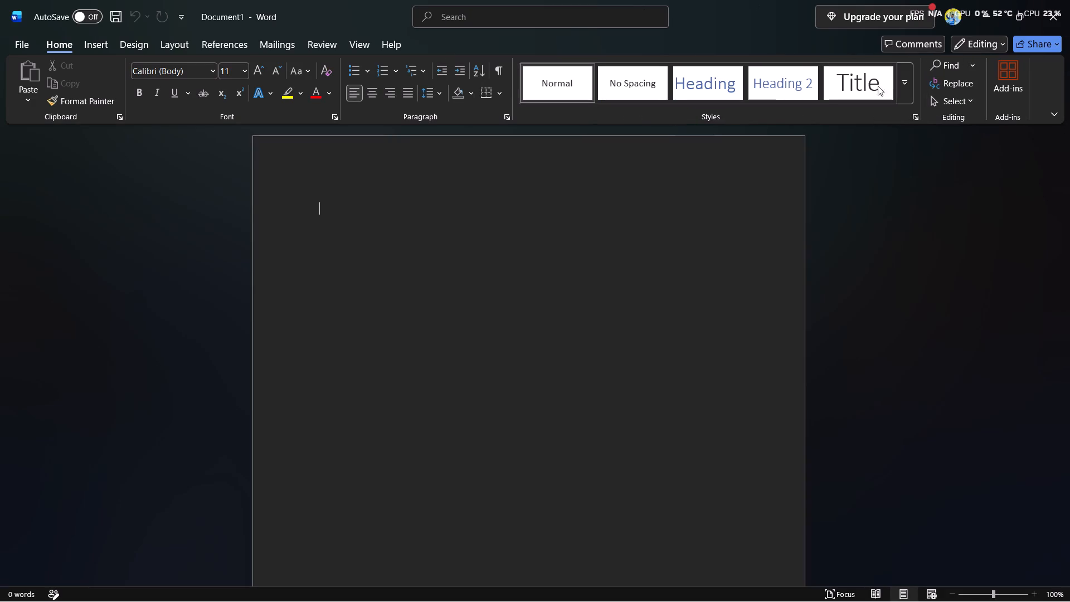
Browse the full gallery of document templates for a layout suited to a question paper.
left_click(28, 47)
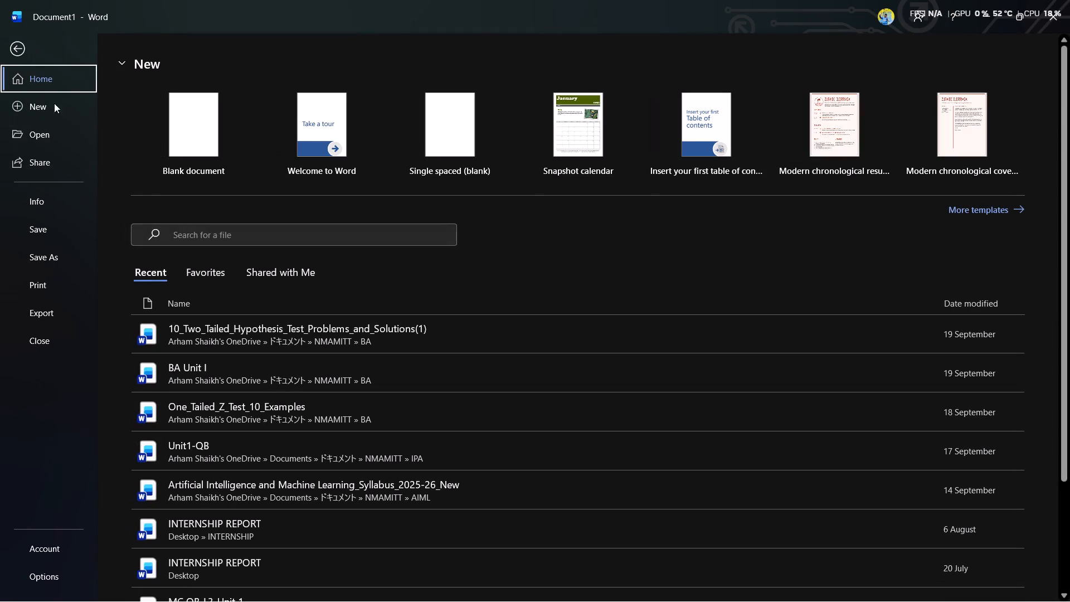
left_click(986, 219)
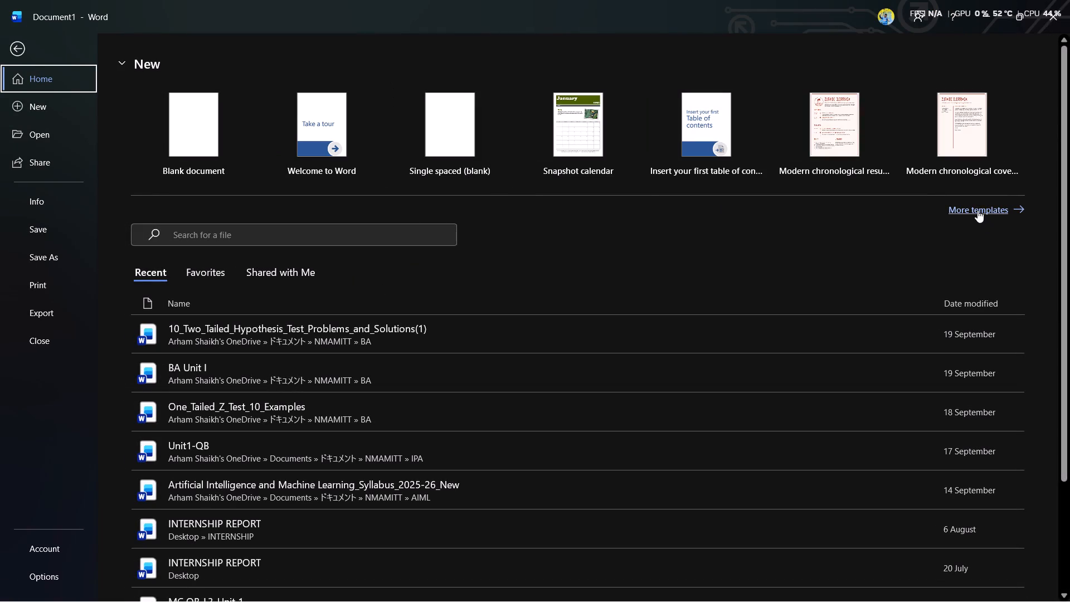
left_click(977, 210)
scroll(1066, 527, "down", 2)
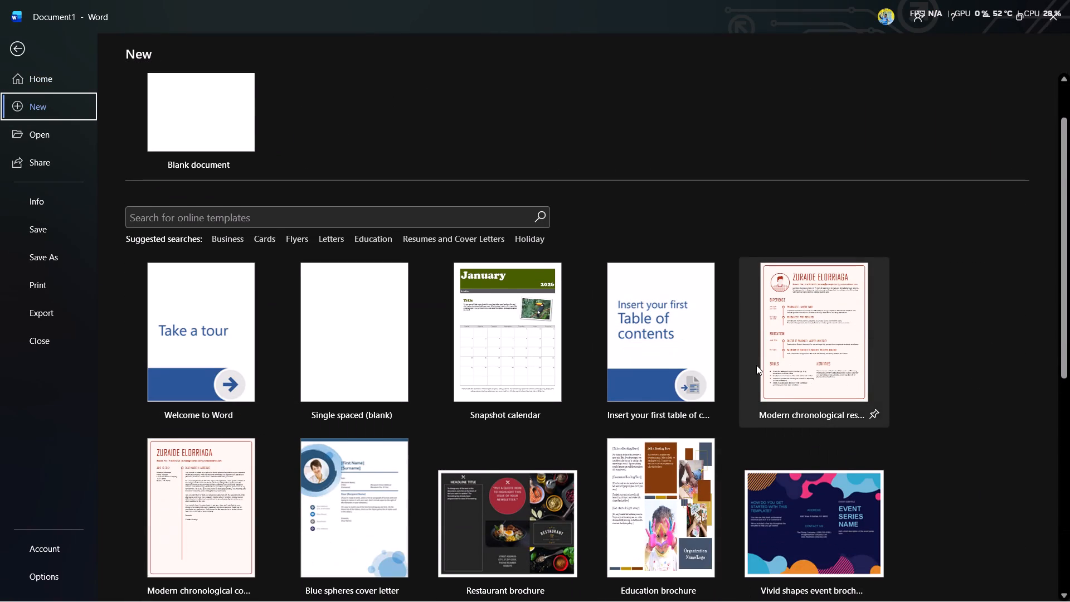
scroll(752, 365, "down", 10)
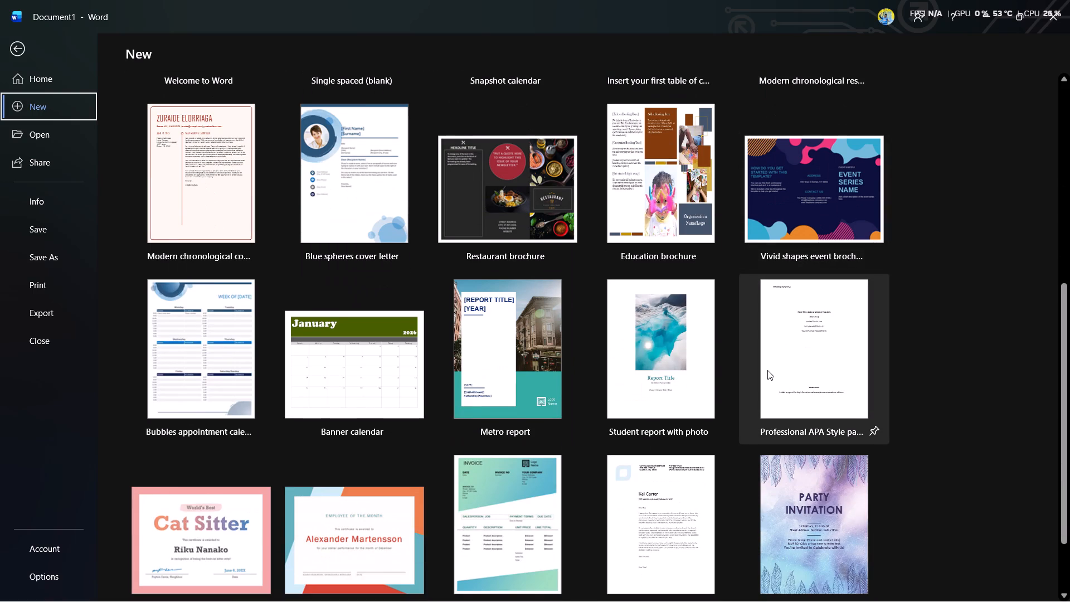
scroll(767, 370, "down", 5)
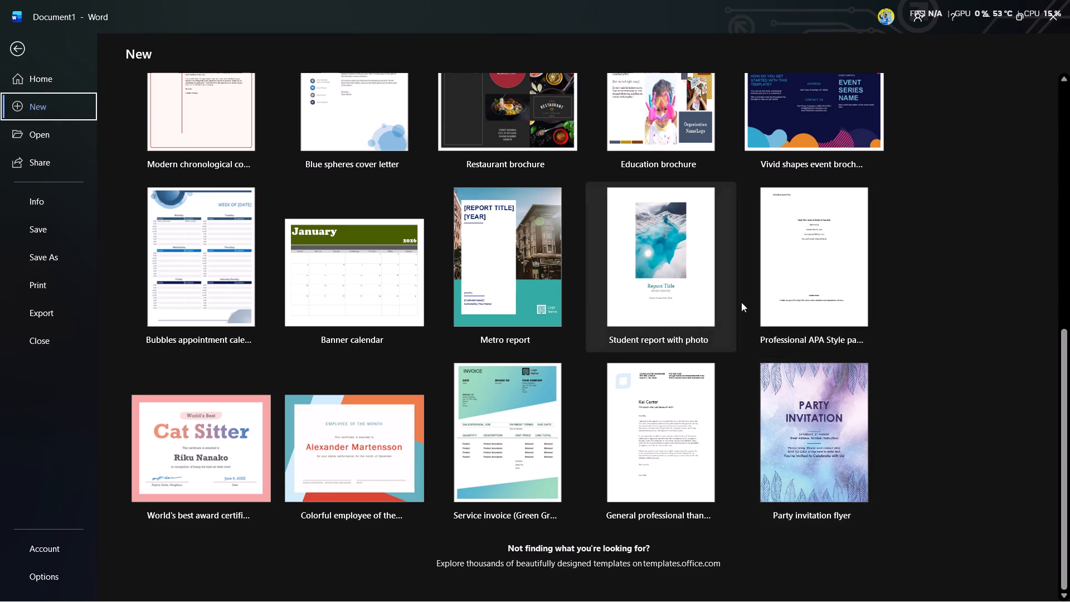
scroll(660, 433, "up", 5)
scroll(742, 368, "up", 8)
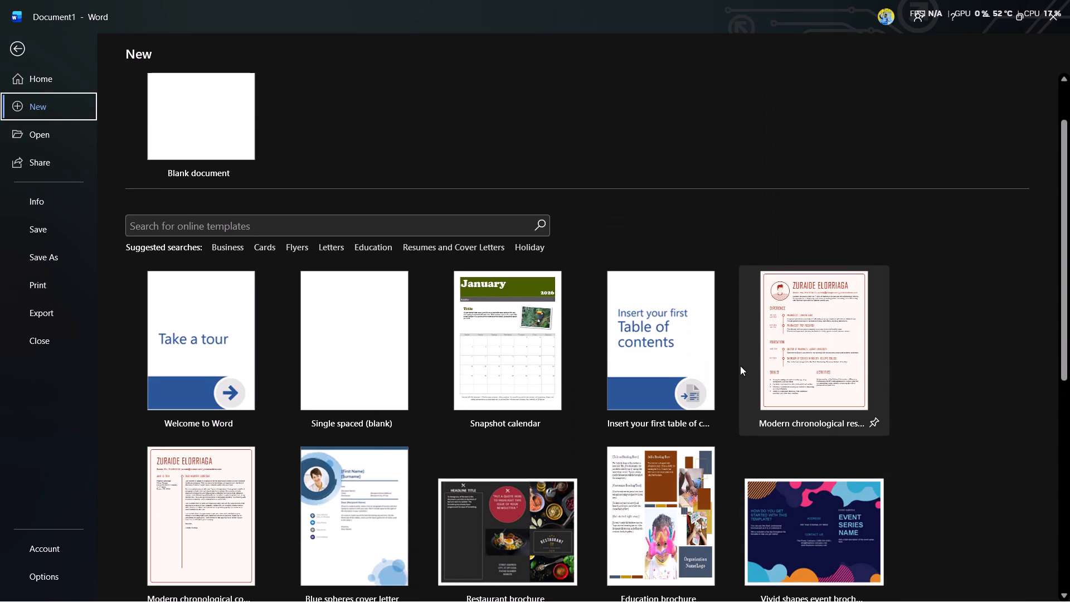
scroll(660, 362, "up", 5)
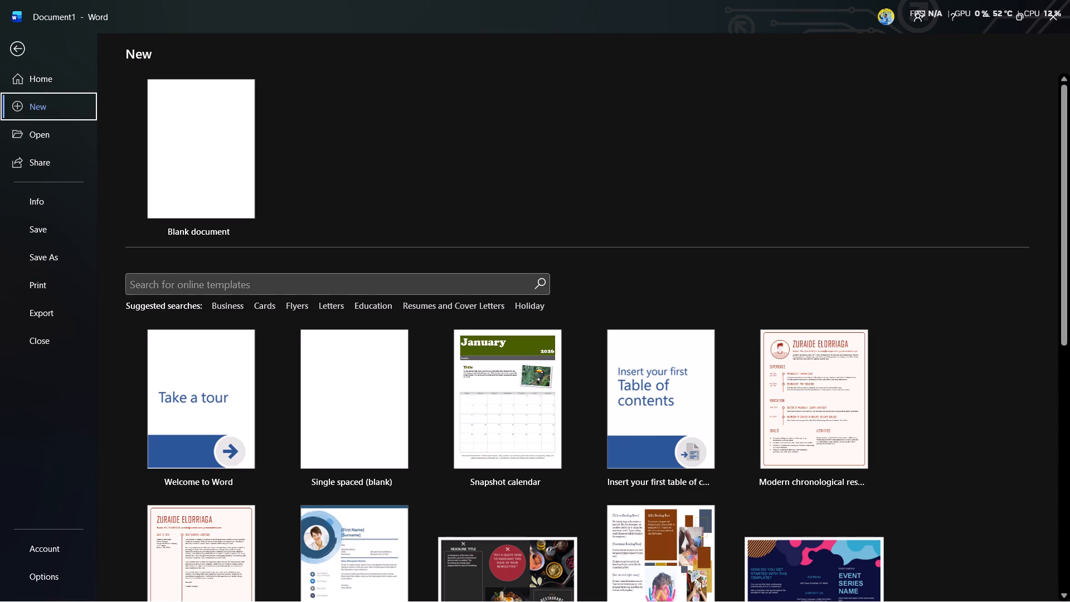
Search the online document templates for "Question".
left_click(289, 275)
left_click(293, 279)
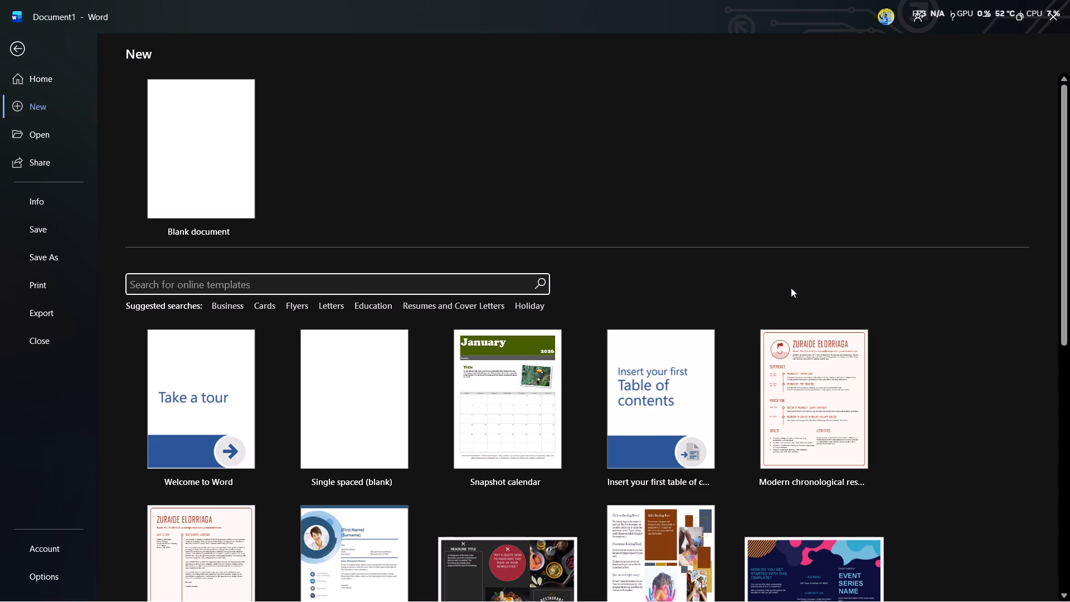
type("Question")
key("Return")
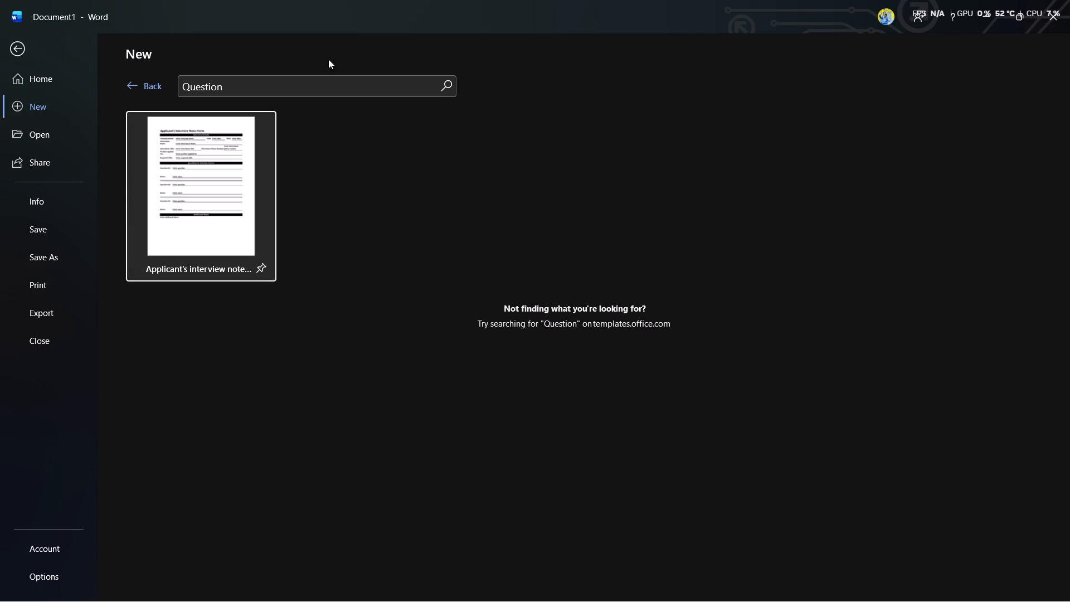
Create a new blank document.
left_click(21, 81)
left_click(202, 143)
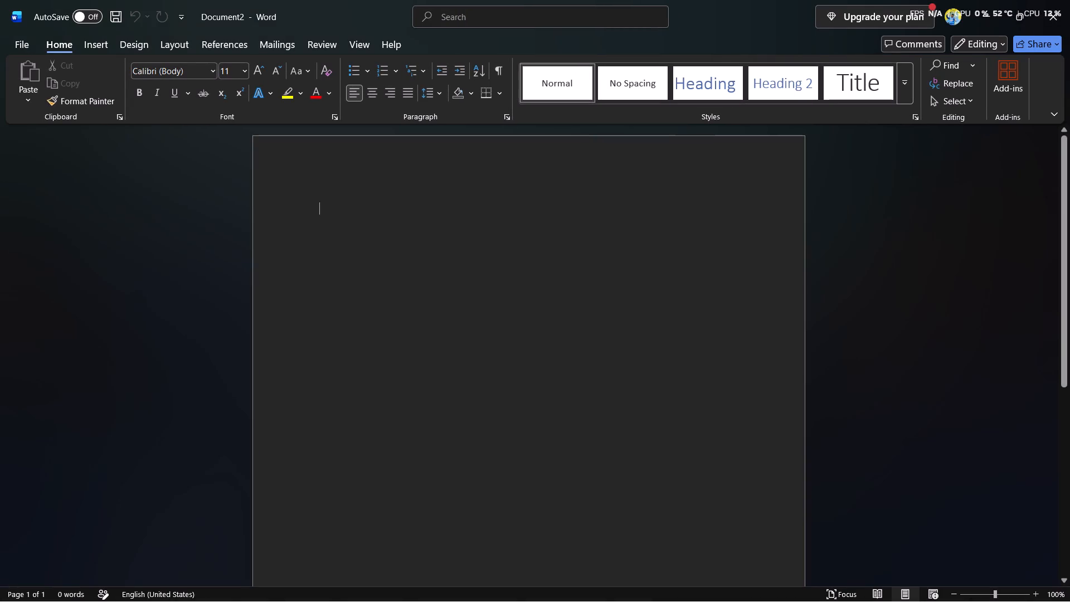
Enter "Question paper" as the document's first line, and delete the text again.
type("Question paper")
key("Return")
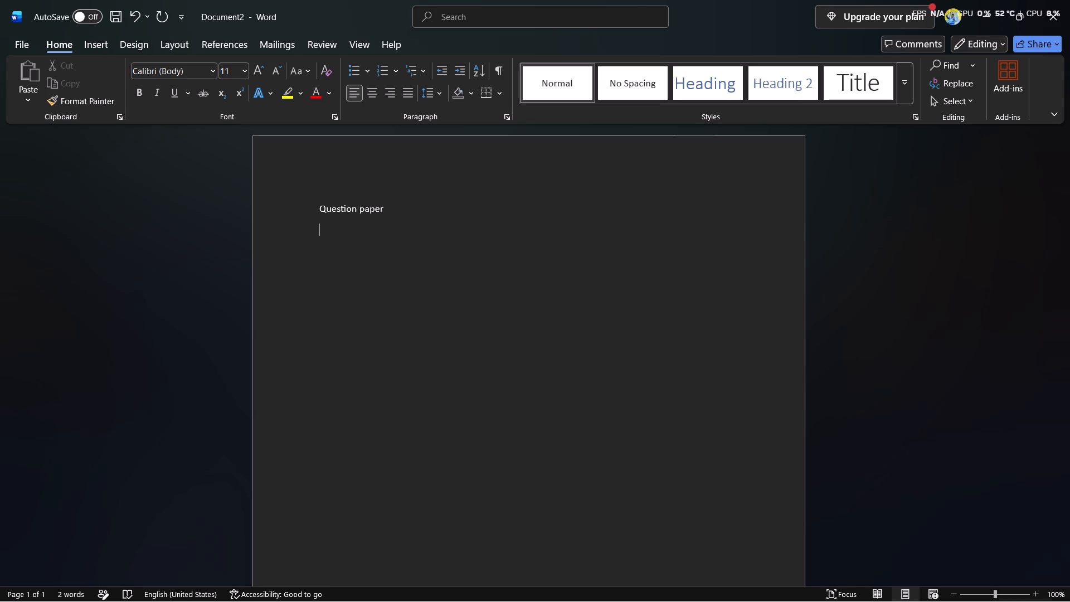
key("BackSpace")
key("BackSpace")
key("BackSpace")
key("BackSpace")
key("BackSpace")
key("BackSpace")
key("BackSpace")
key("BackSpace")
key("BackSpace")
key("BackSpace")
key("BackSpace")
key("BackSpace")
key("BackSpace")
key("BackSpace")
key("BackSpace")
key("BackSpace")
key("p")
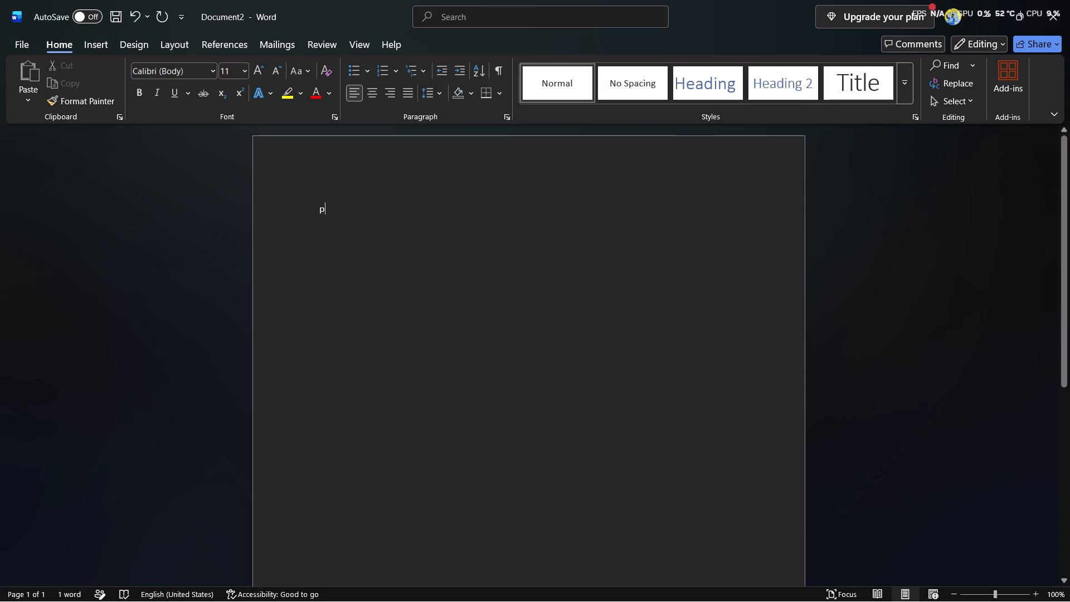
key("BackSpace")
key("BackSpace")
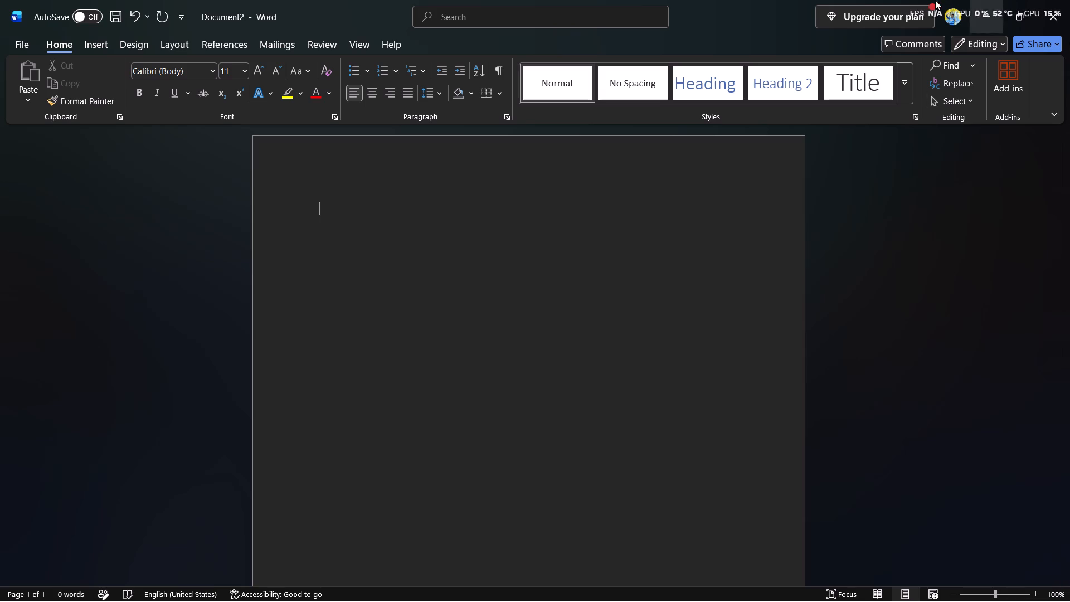
Apply the Heading 1 style to the empty first line and set its font to Arial Black.
left_click(704, 74)
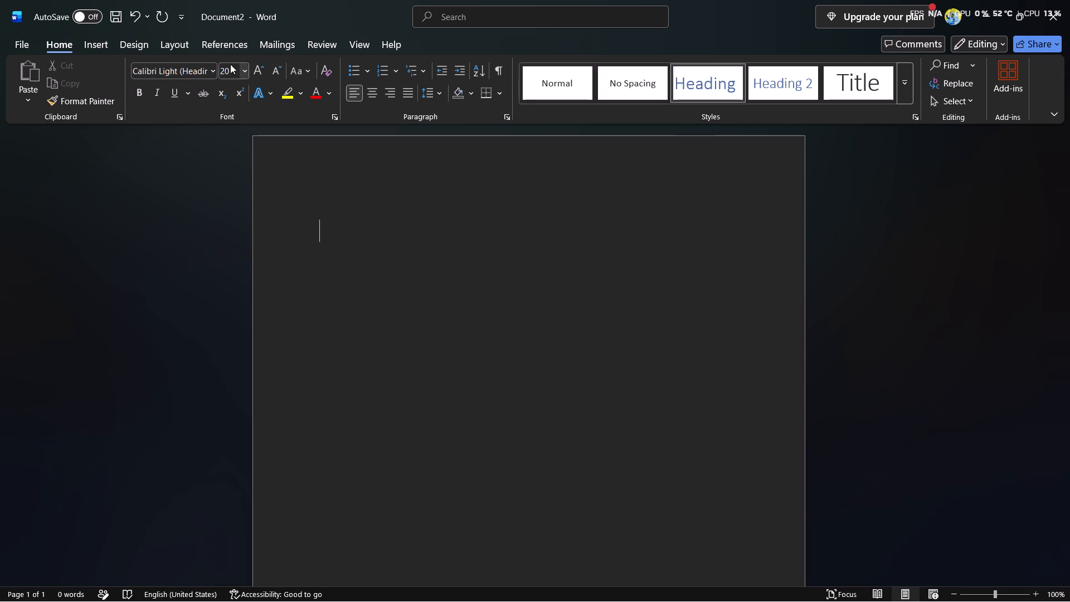
left_click(210, 72)
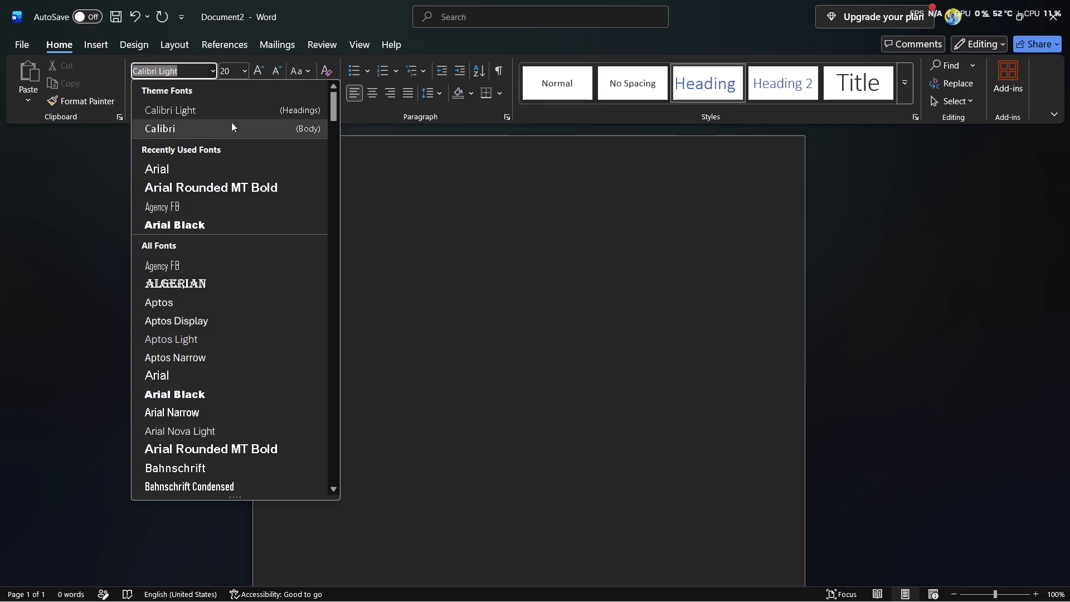
left_click(231, 122)
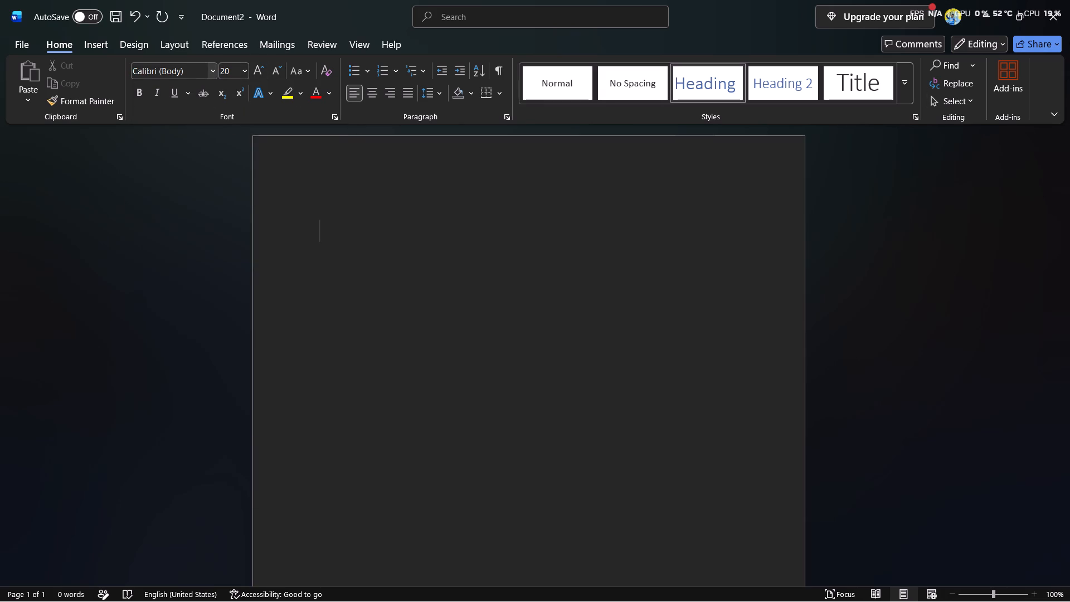
left_click(211, 64)
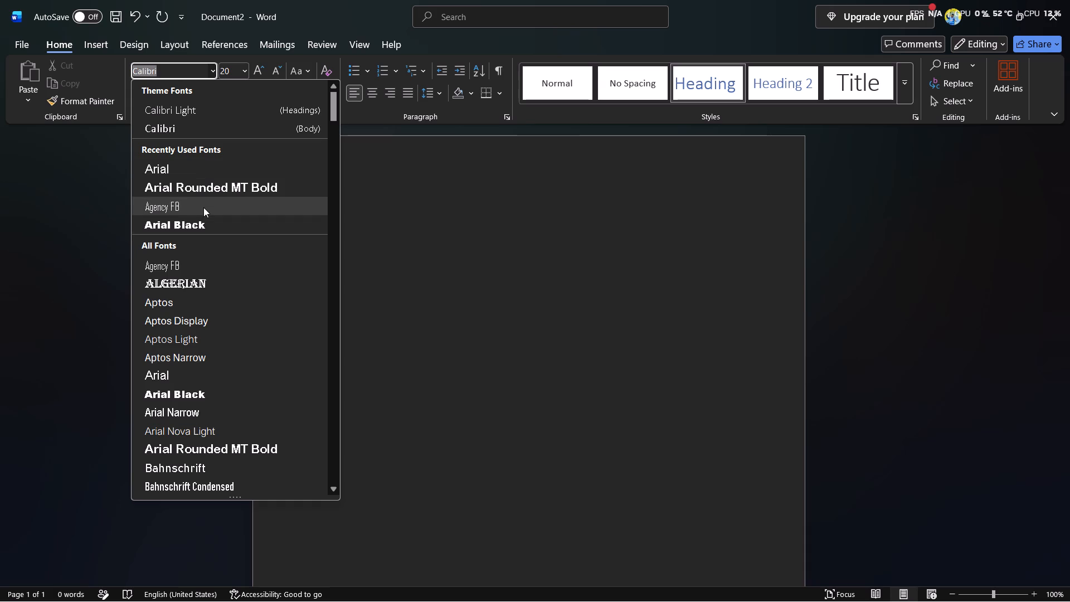
left_click(212, 223)
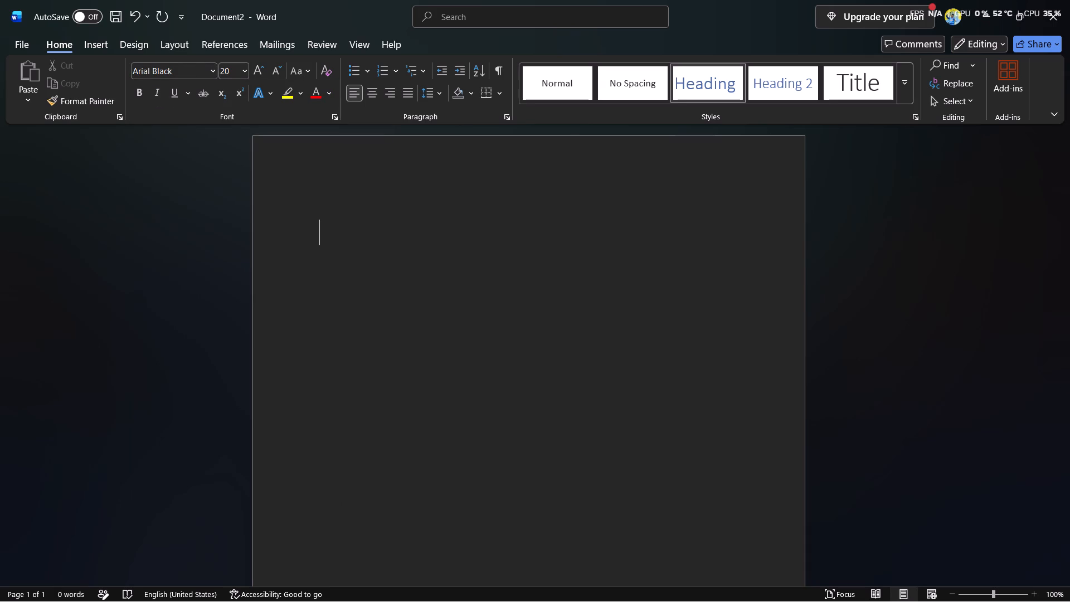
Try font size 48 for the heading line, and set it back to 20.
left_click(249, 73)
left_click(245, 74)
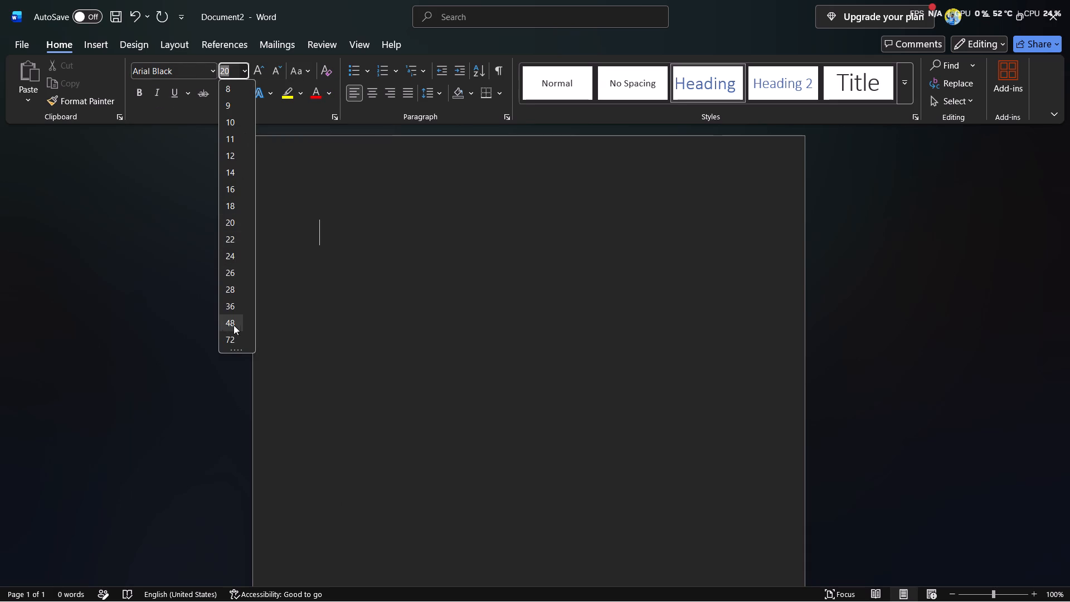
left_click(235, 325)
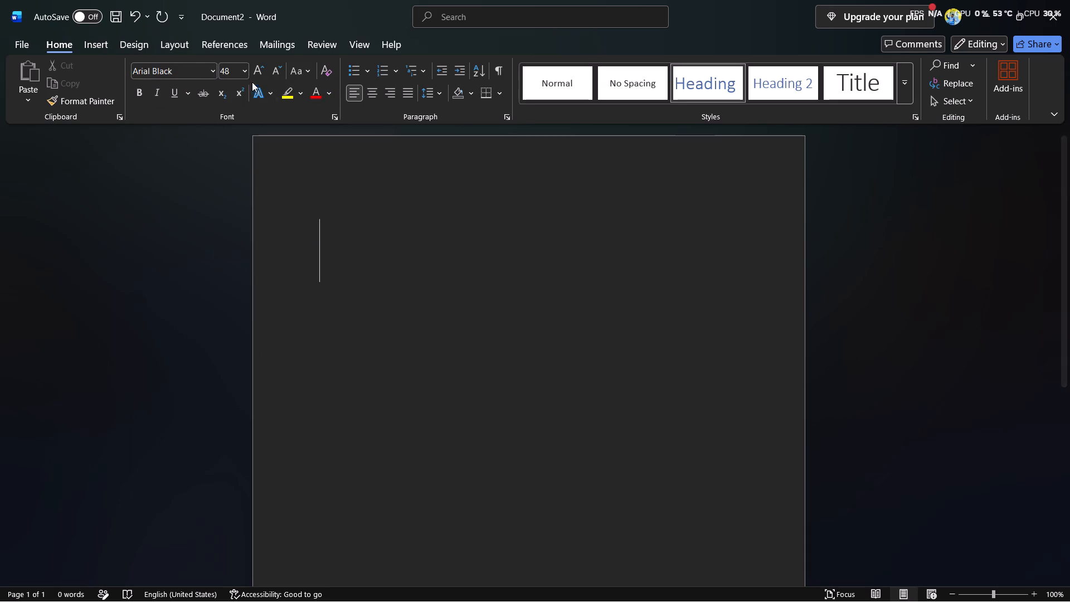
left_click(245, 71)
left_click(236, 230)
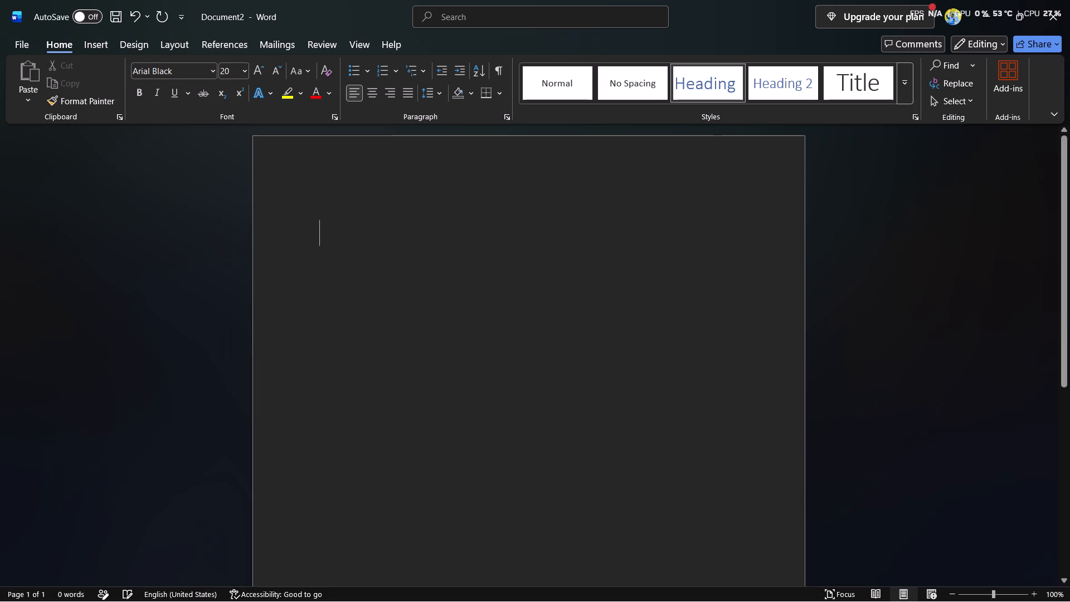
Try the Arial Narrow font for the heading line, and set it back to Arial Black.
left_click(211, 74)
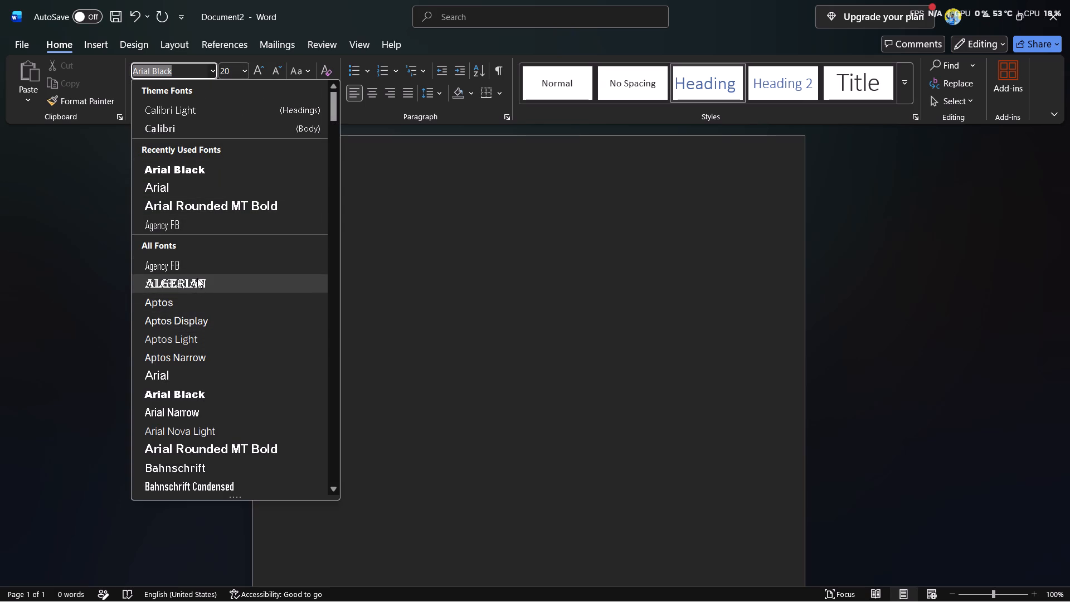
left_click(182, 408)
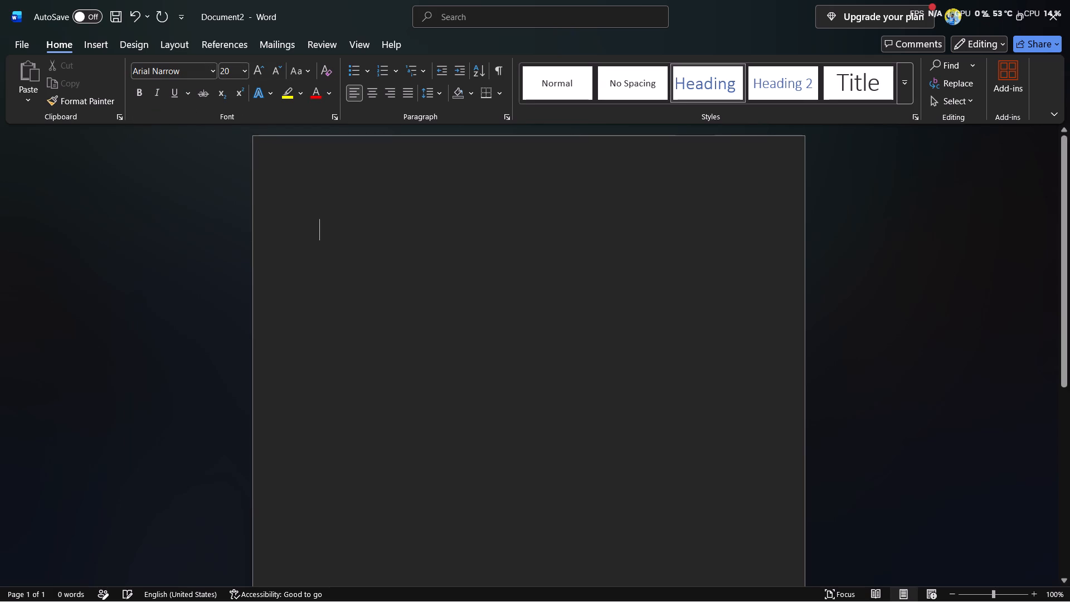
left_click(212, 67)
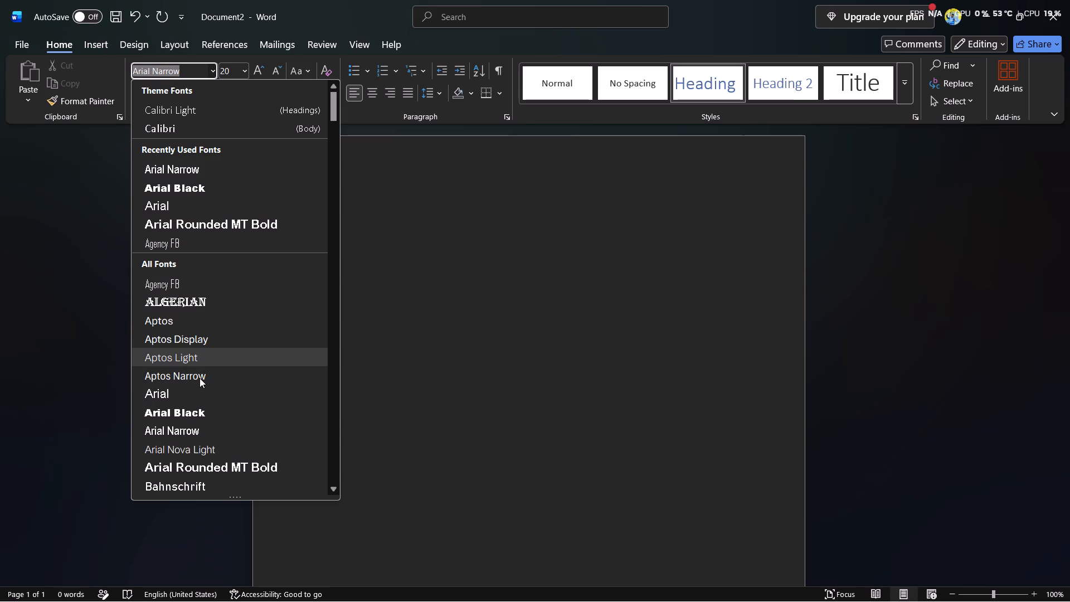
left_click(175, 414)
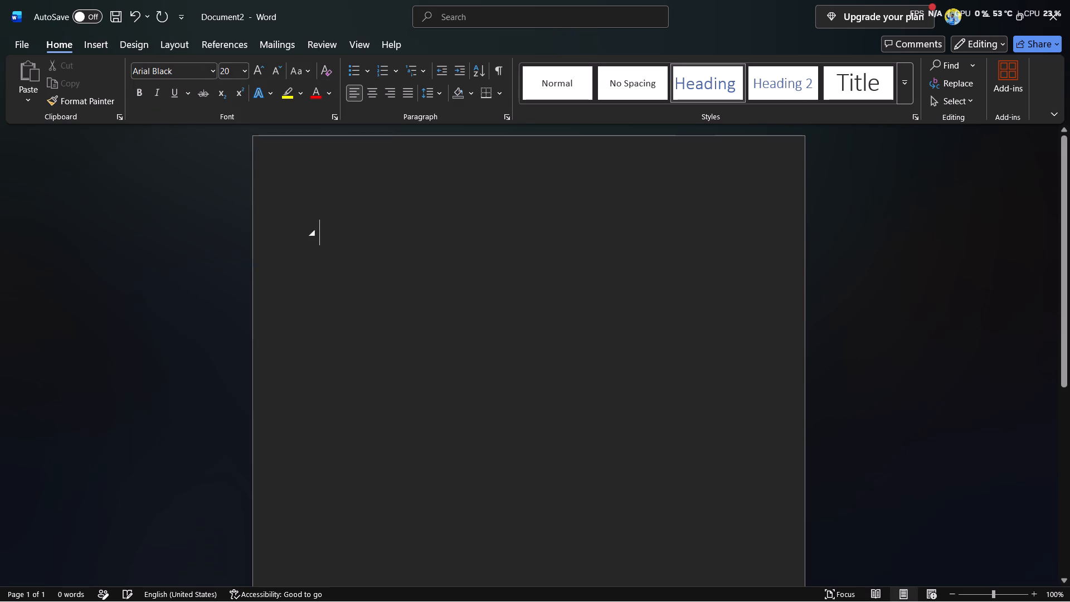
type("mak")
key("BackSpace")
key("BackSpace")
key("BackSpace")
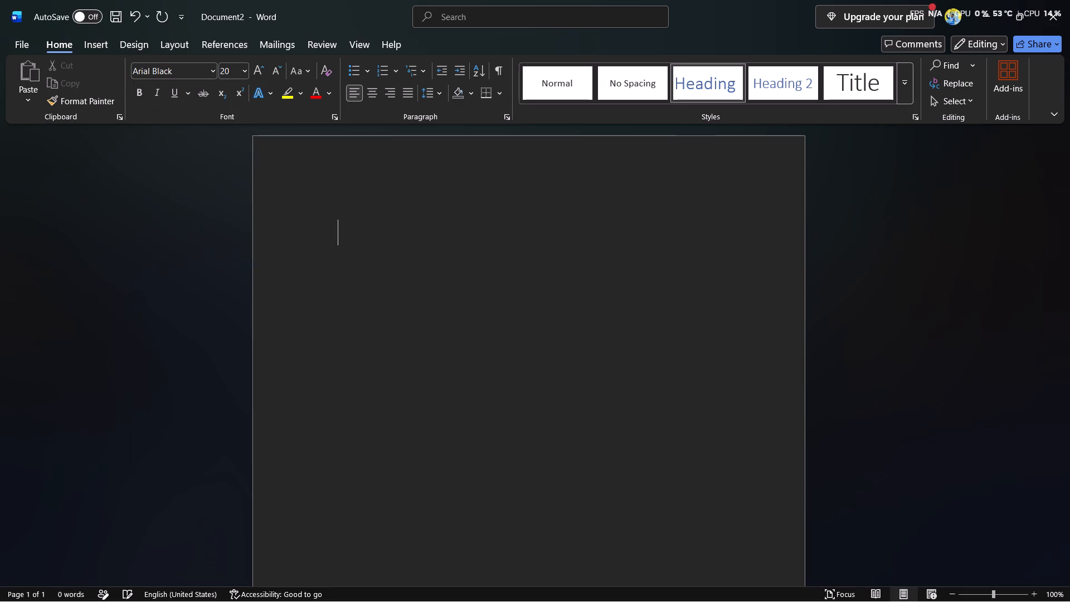
Enter "MADARASA LIL BANAAT" as the document's heading in capitals.
type("MASJID A")
key("space")
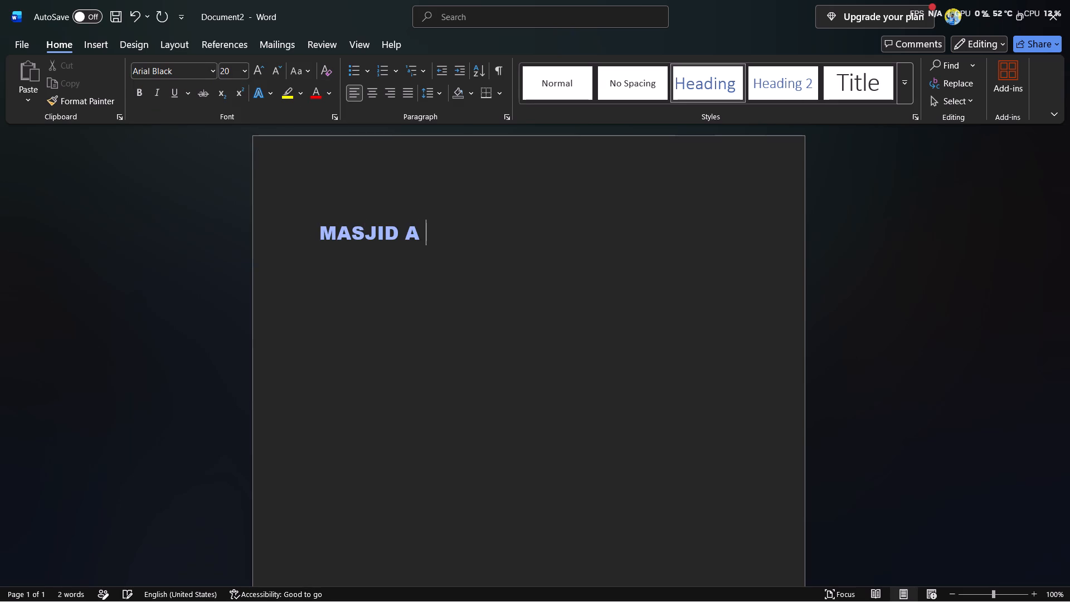
key("BackSpace")
key("BackSpace")
key("BackSpace")
key("BackSpace")
key("BackSpace")
key("BackSpace")
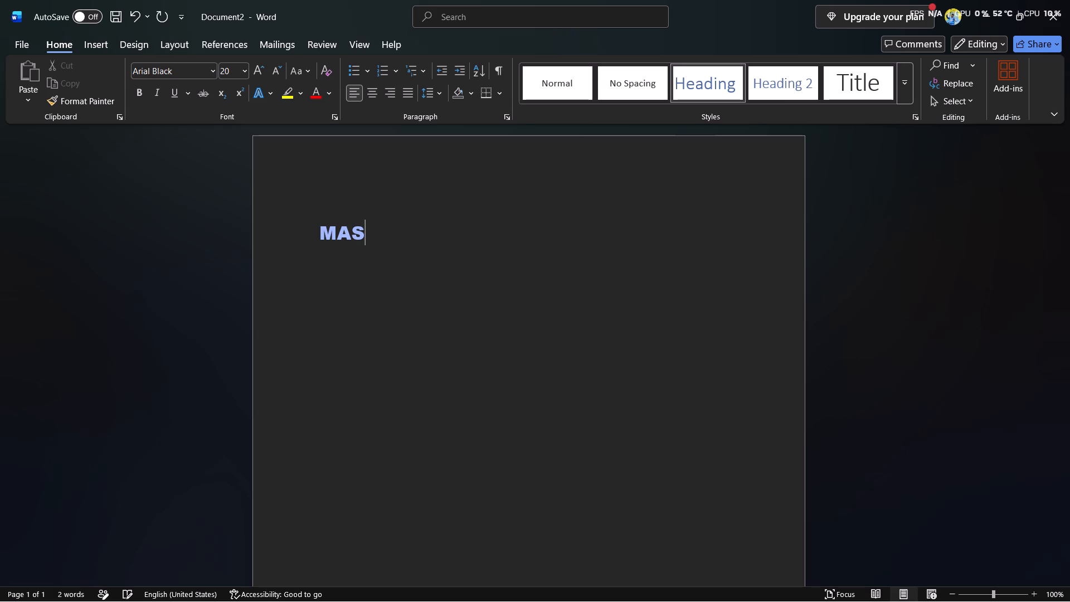
key("BackSpace")
key("d")
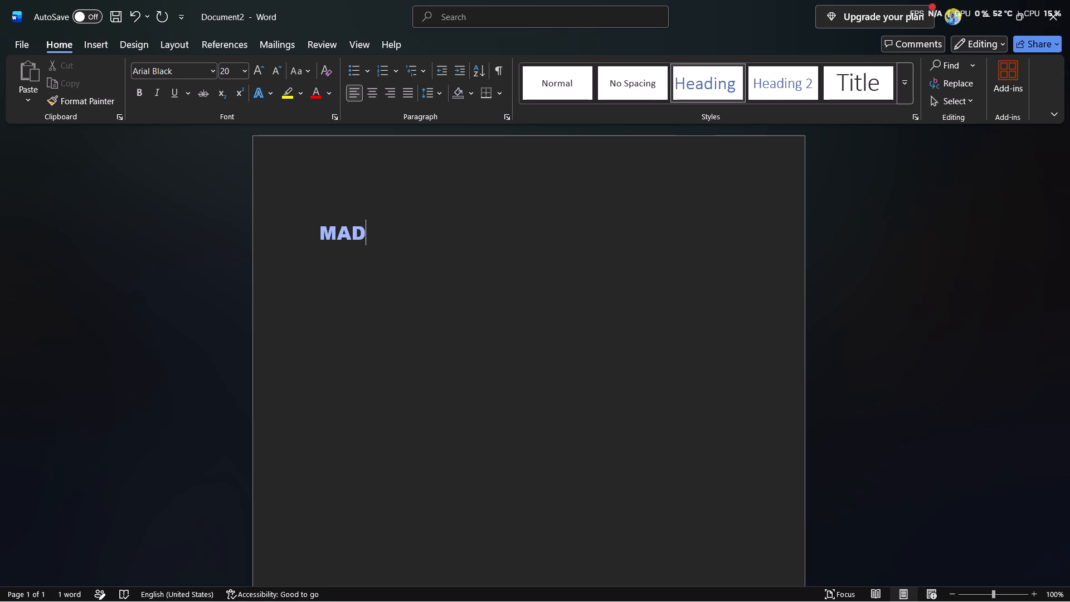
key("a")
type("RASA")
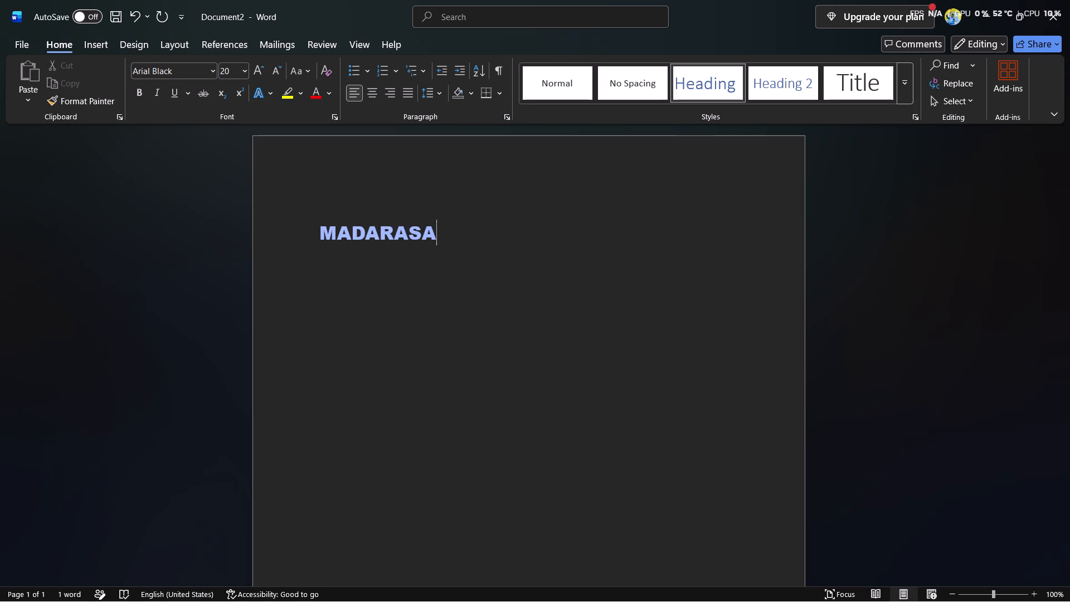
key("space")
type("LIL")
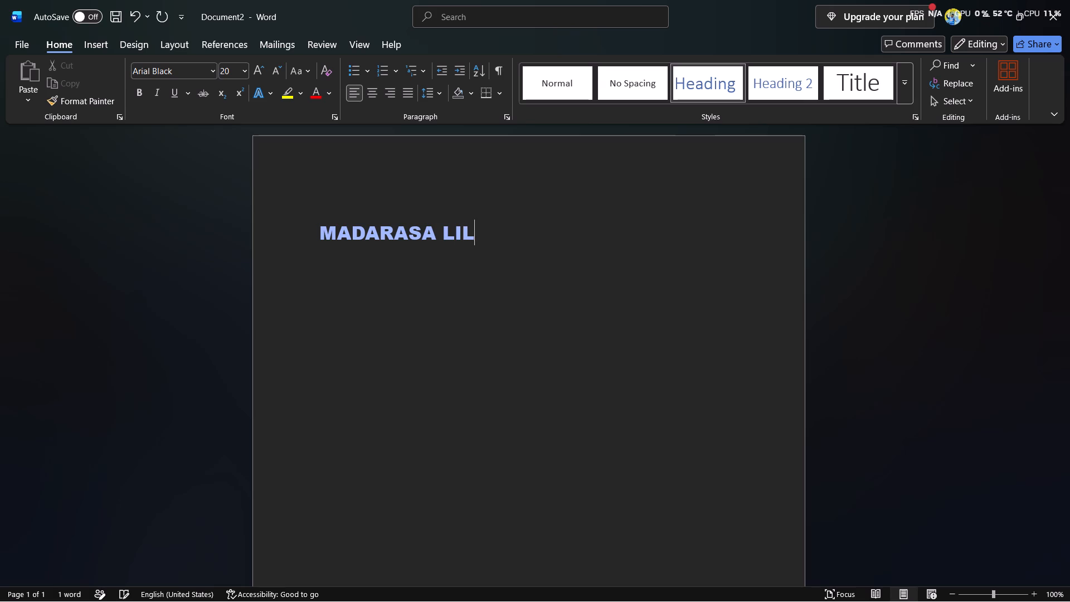
key("space")
type("BA")
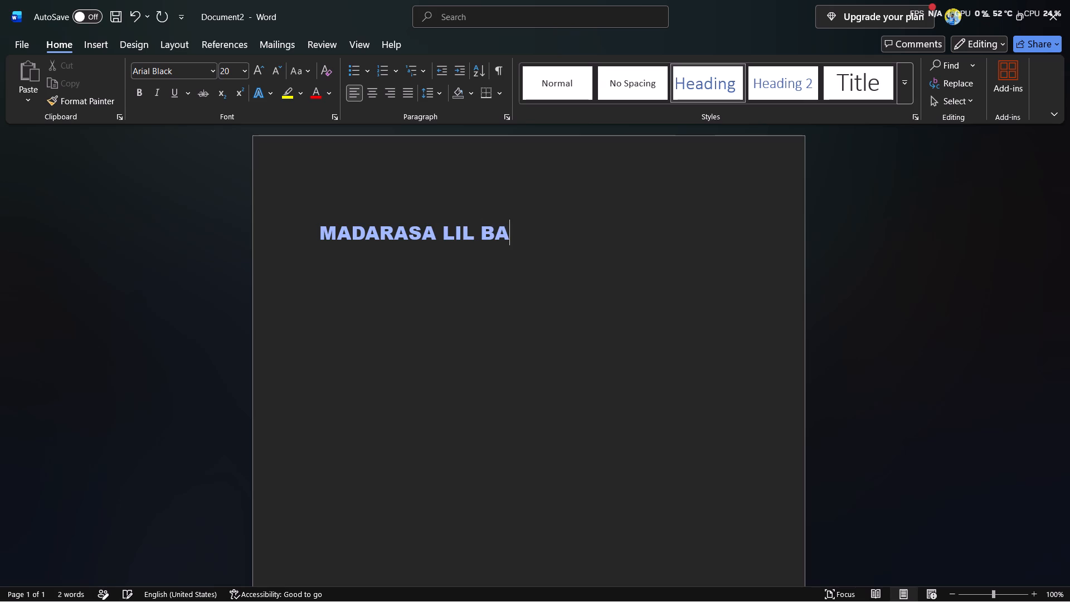
type("NA")
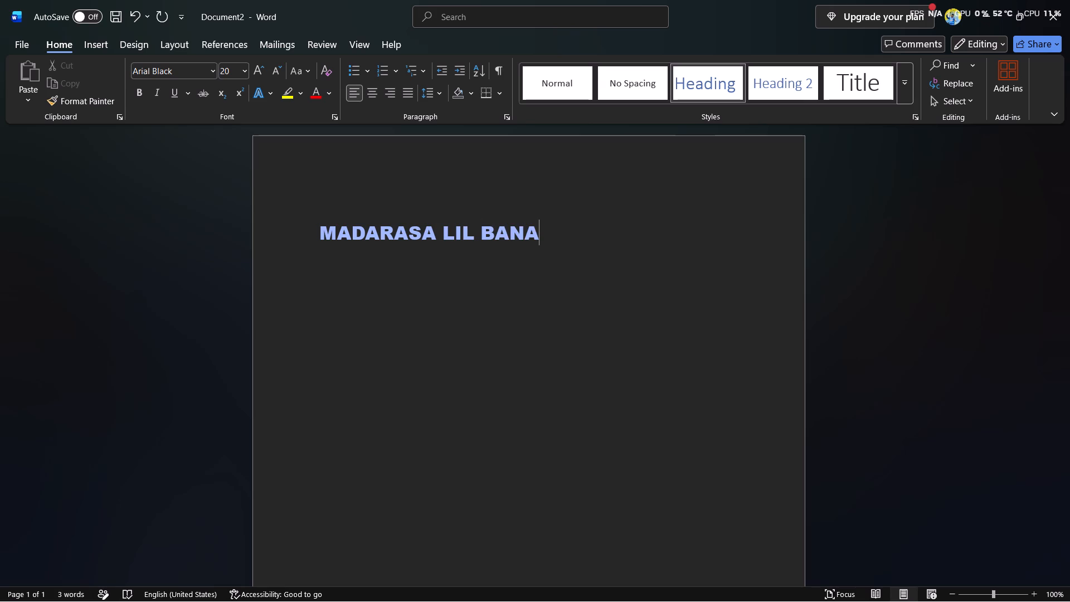
key("BackSpace")
type("AAR")
key("BackSpace")
key("t")
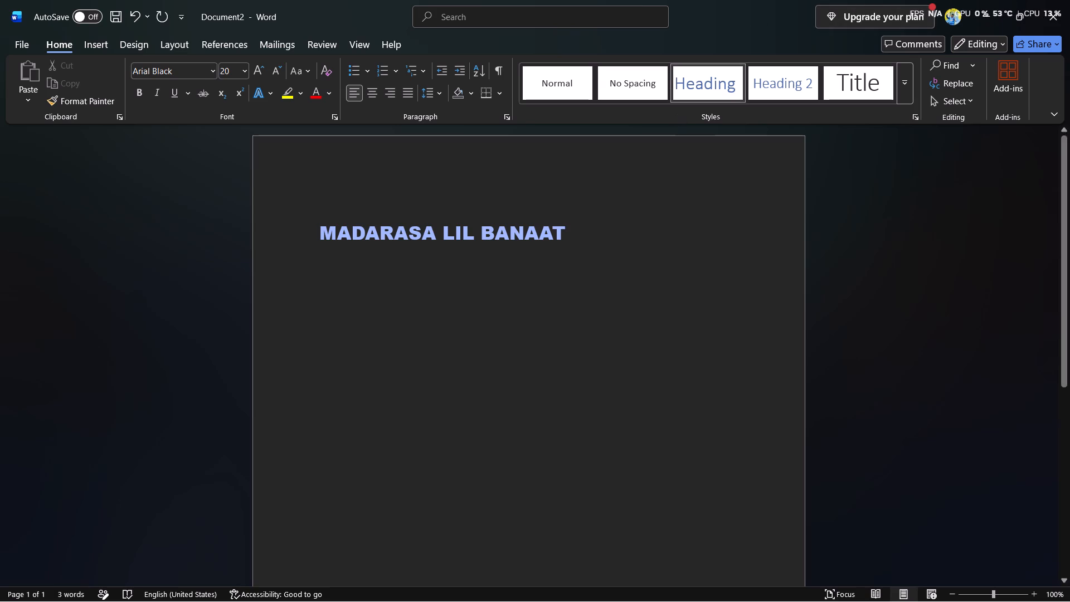
Centre the heading "MADARASA LIL BANAAT" on the page.
left_click(372, 96)
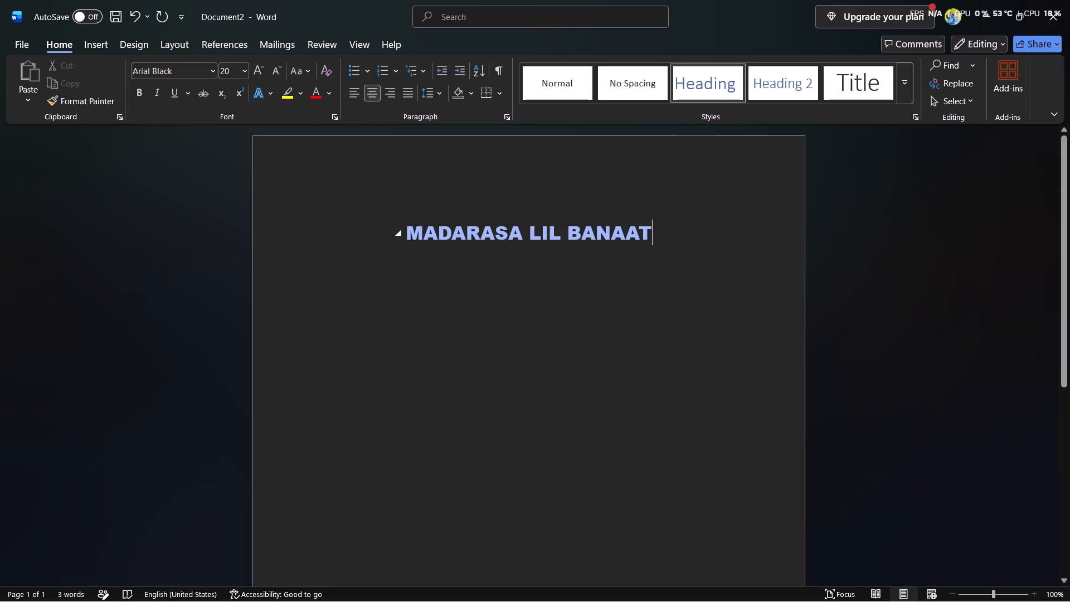
Start one new empty line directly below the heading.
left_click_drag(493, 298, 314, 347)
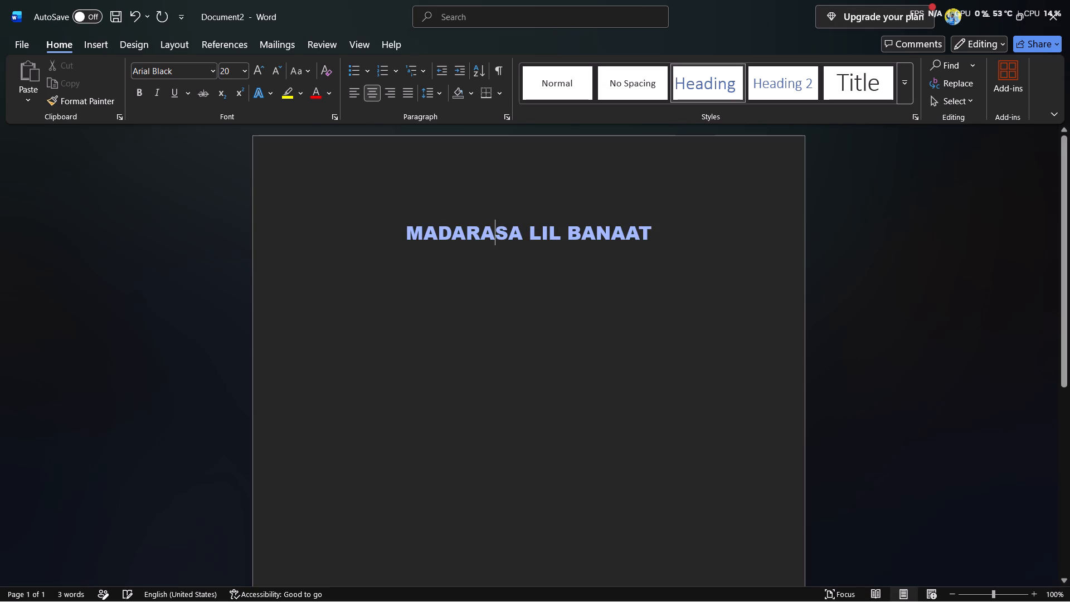
left_click(233, 354)
left_click(294, 300)
left_click(602, 318)
left_click_drag(685, 224, 687, 229)
key("Return")
key("Return")
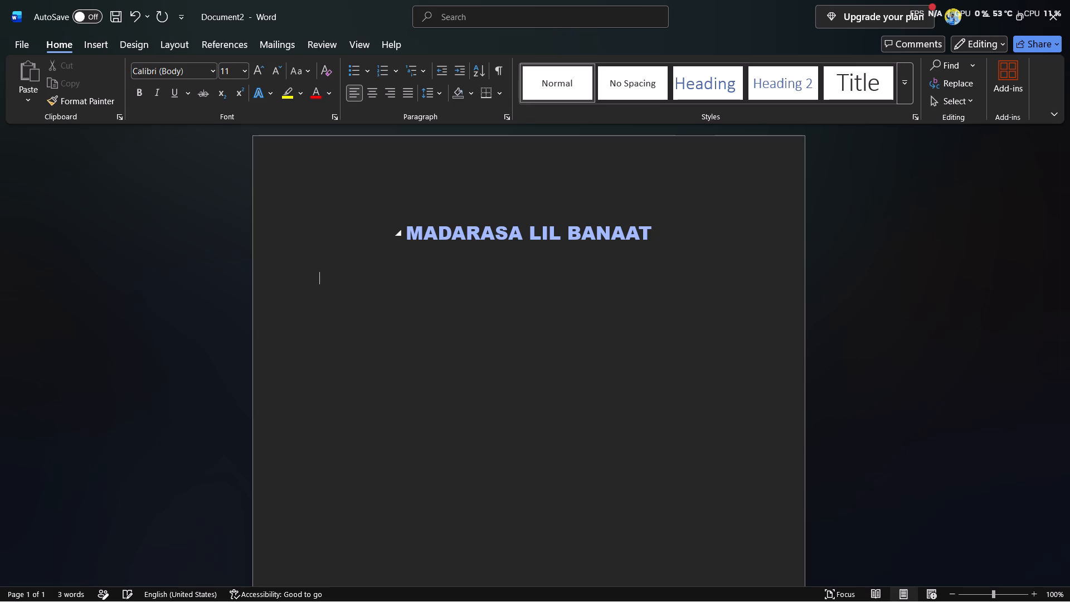
key("BackSpace")
key("Return")
key("BackSpace")
Apply the Heading 2 style to the empty line below the heading and set its font size to 20.
left_click(797, 95)
left_click(236, 70)
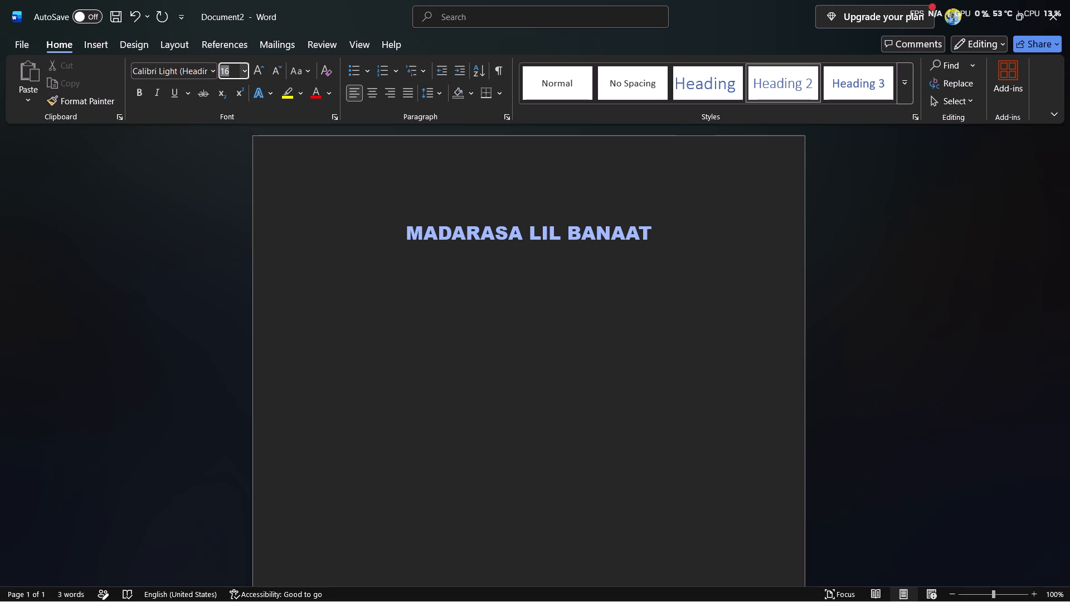
type("20")
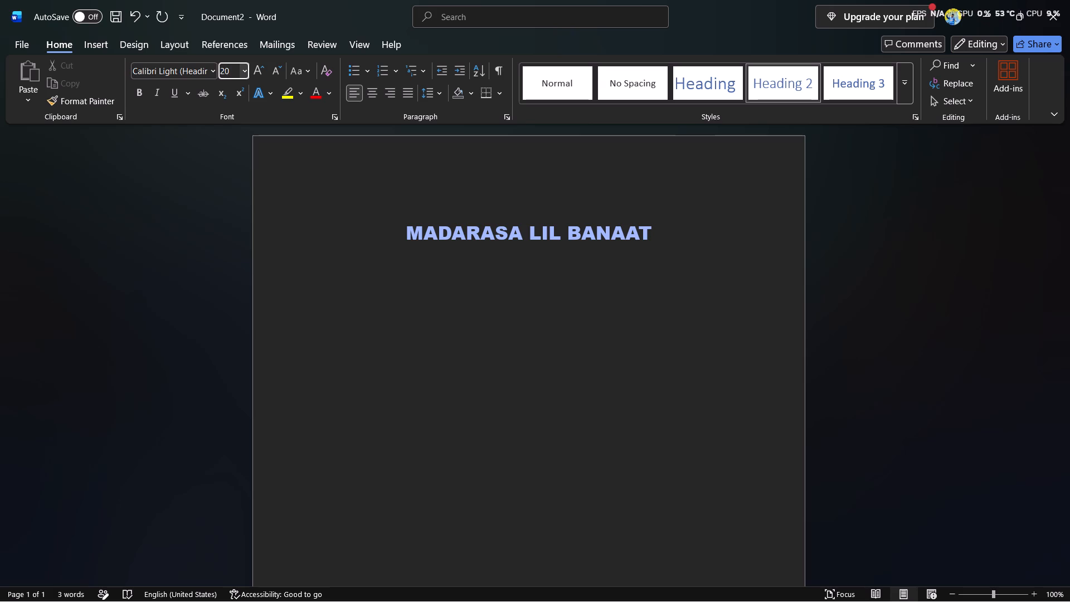
type("TA")
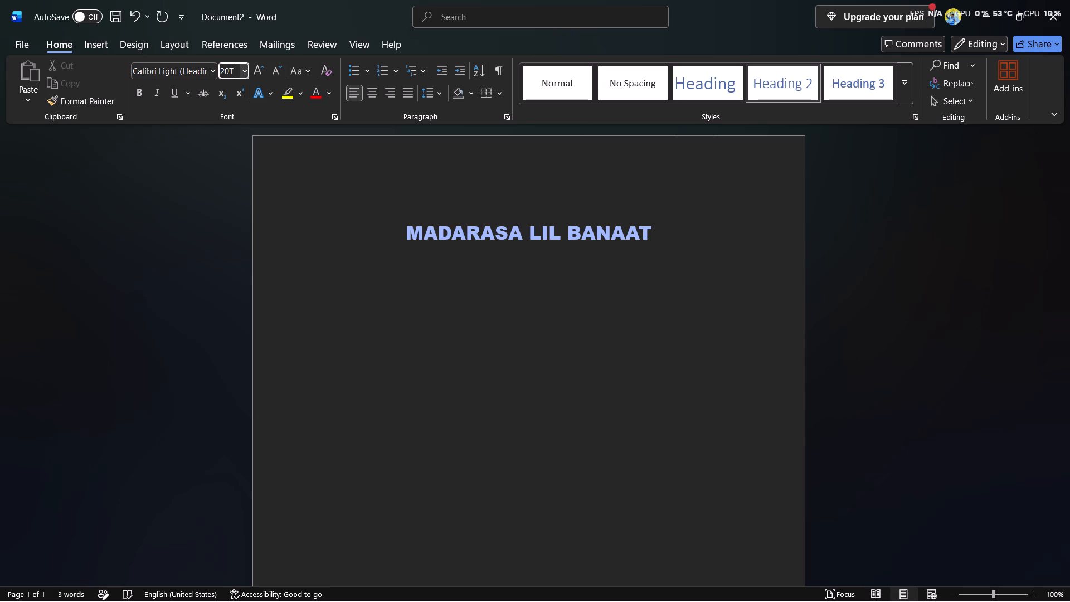
key("BackSpace")
key("BackSpace")
left_click(343, 300)
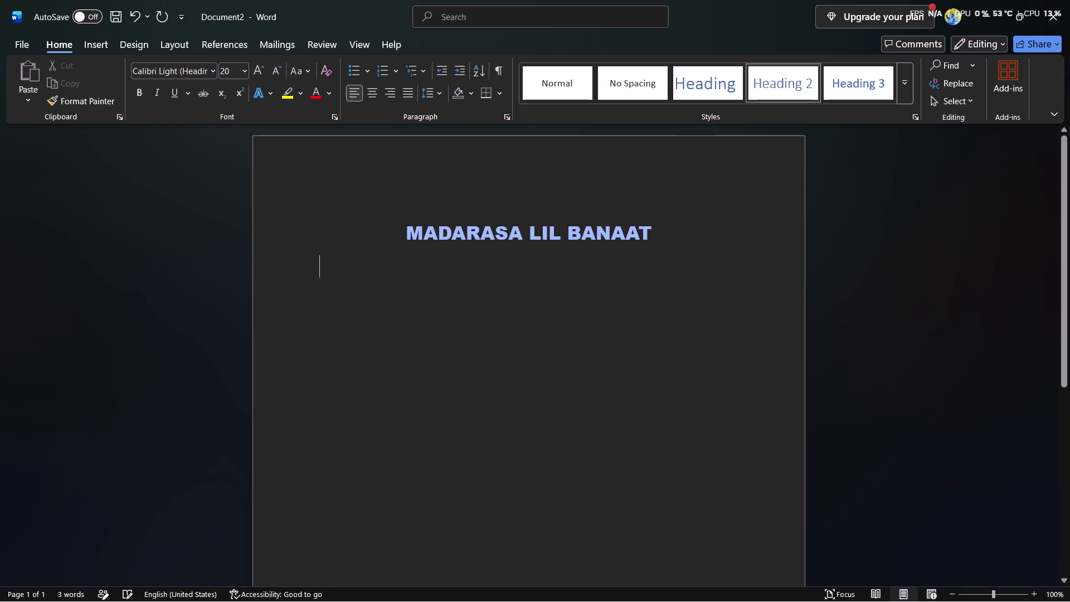
key("r")
key("BackSpace")
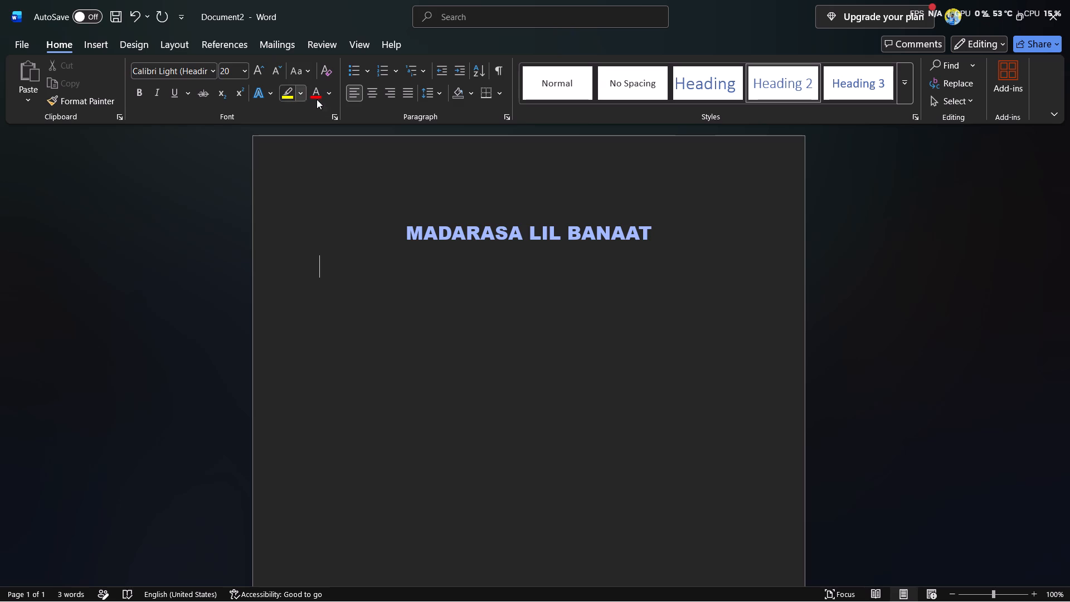
Apply the text effect "Fill: Black, Text color 1; Shadow" to the empty second line, test it with a few letters and delete them.
left_click(329, 91)
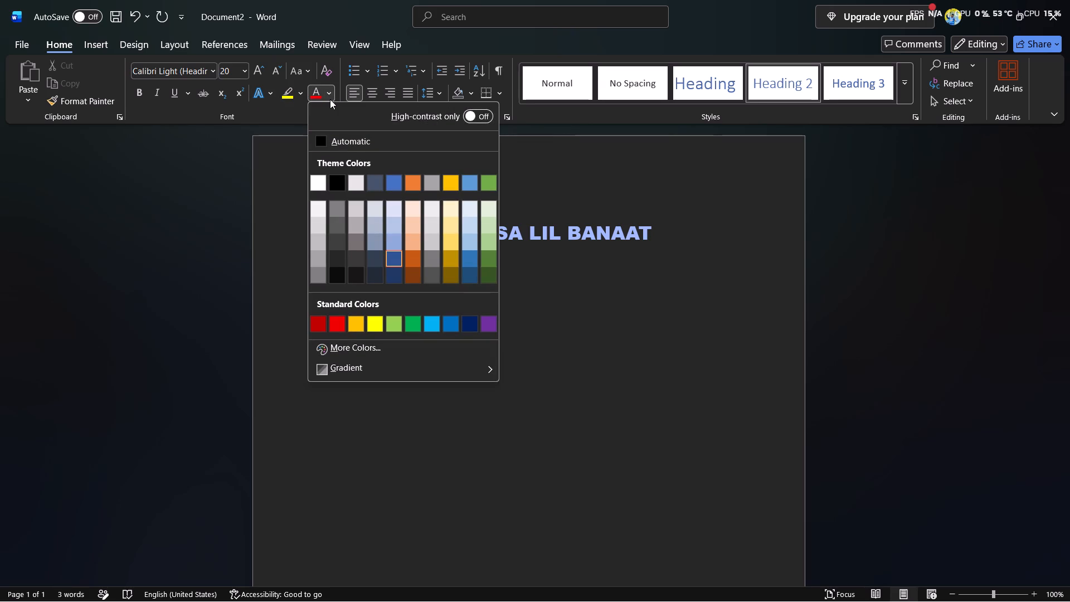
left_click(327, 90)
left_click(271, 93)
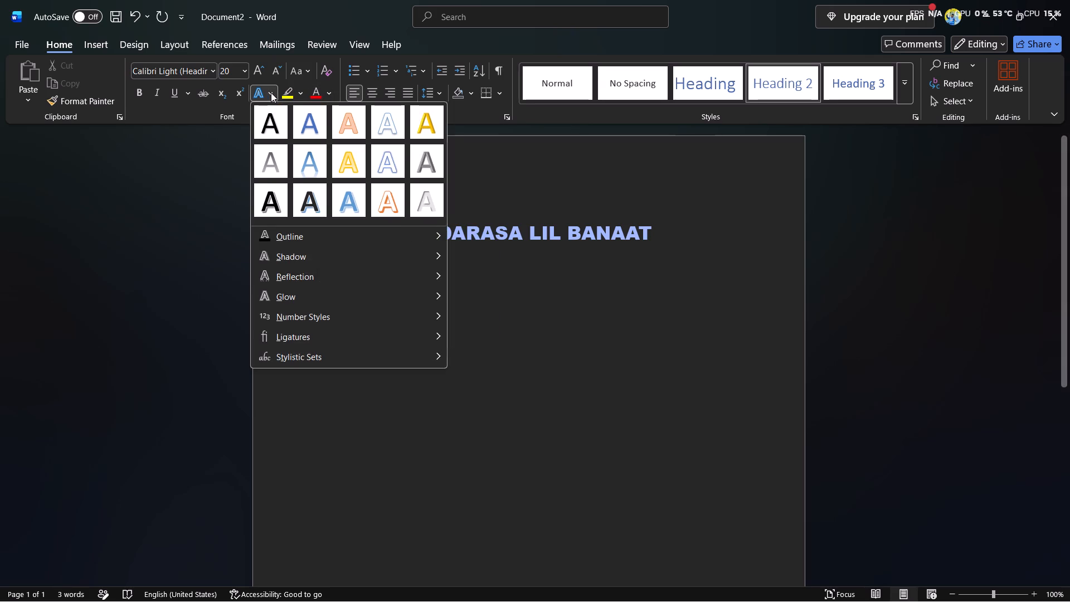
left_click(269, 119)
type("te")
key("BackSpace")
key("BackSpace")
key("shift+t")
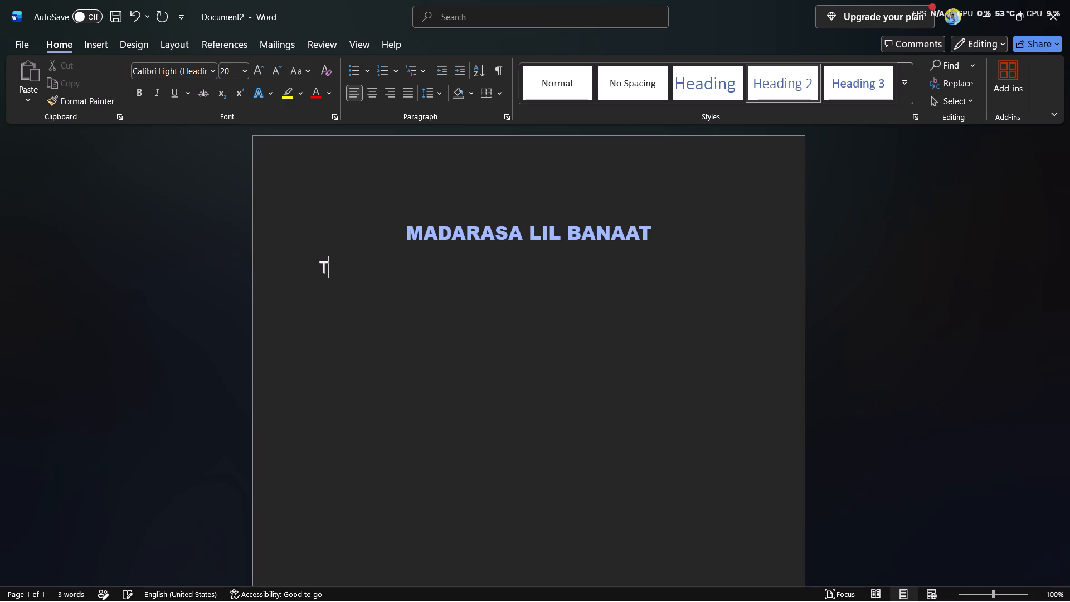
key("BackSpace")
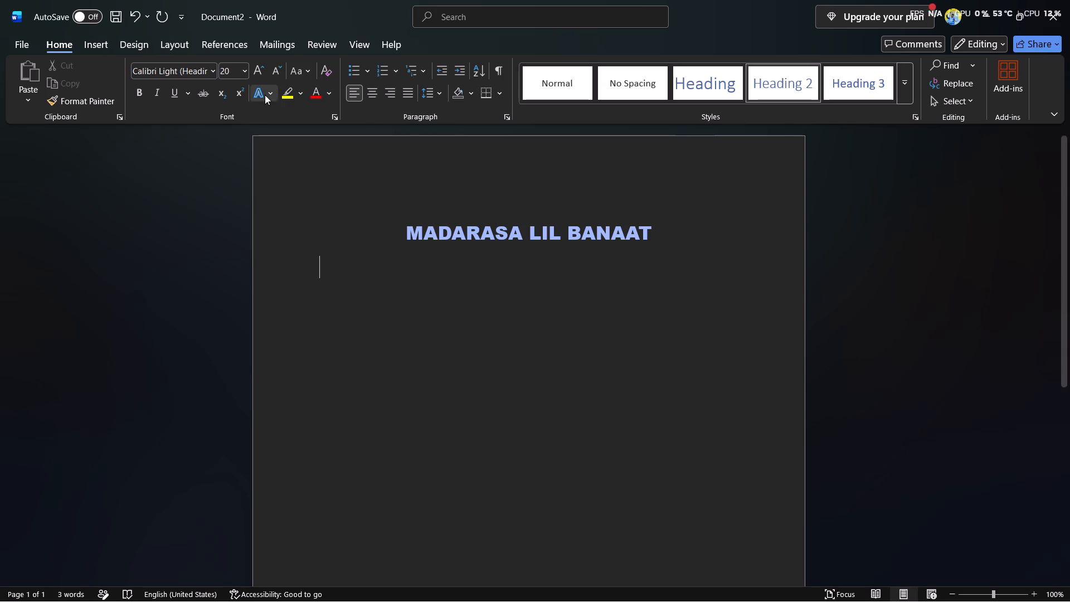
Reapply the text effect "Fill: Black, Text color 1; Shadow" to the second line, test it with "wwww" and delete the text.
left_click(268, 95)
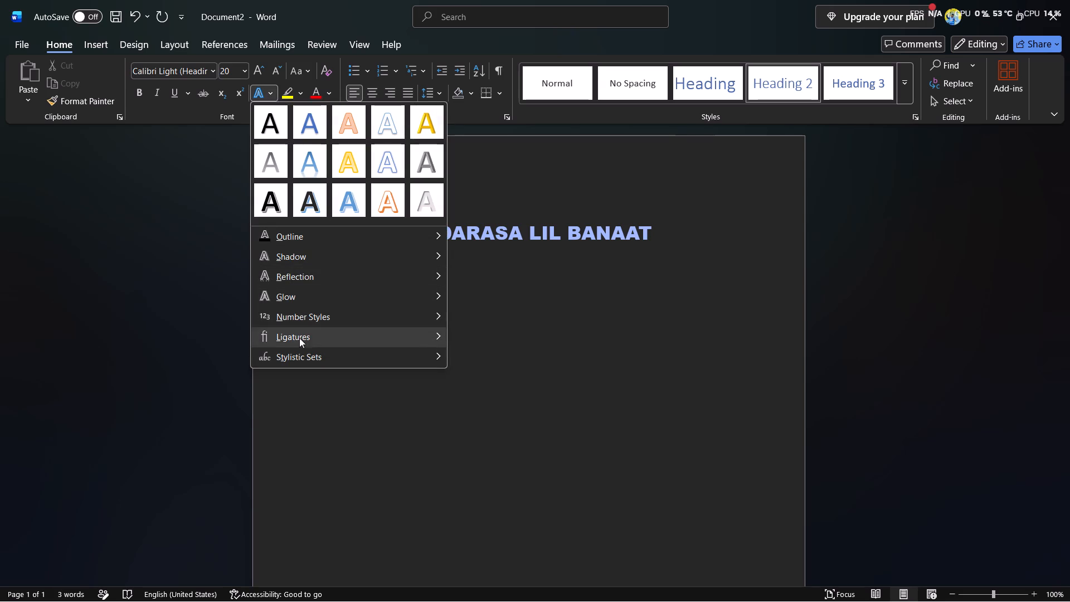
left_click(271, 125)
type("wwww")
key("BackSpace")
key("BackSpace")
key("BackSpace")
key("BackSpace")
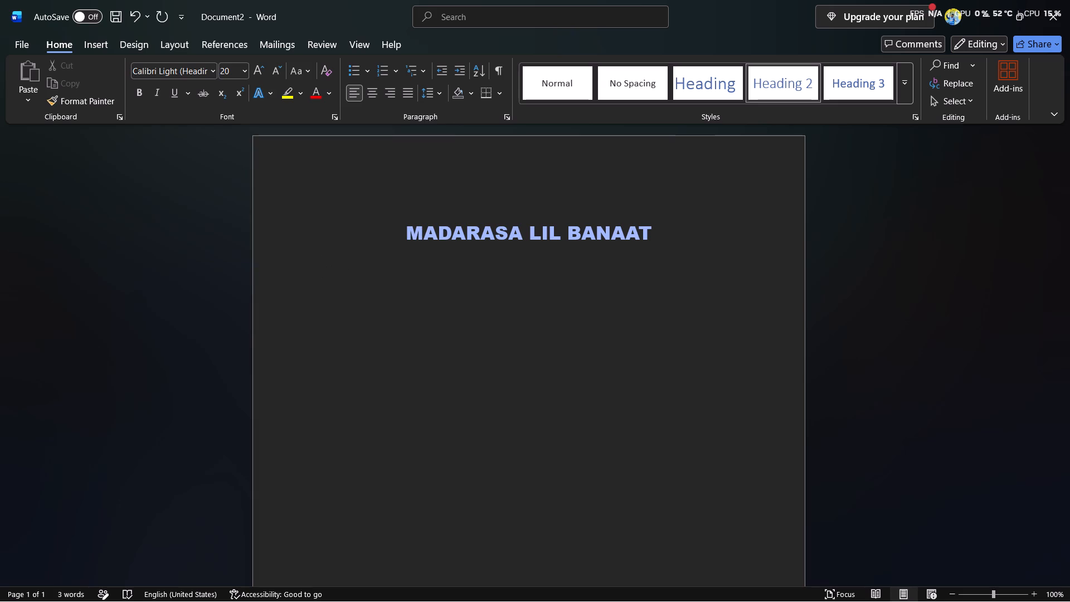
Increase the font size of the empty second line to 24.
scroll(273, 125, "up", 1)
left_click(264, 69)
left_click(264, 69)
left_click(307, 66)
left_click(307, 65)
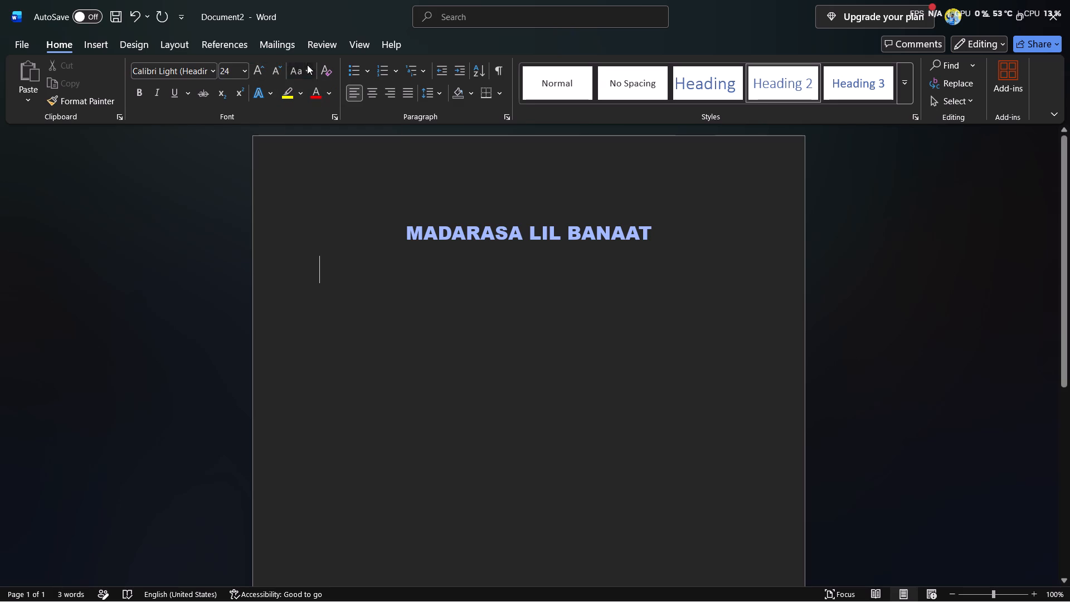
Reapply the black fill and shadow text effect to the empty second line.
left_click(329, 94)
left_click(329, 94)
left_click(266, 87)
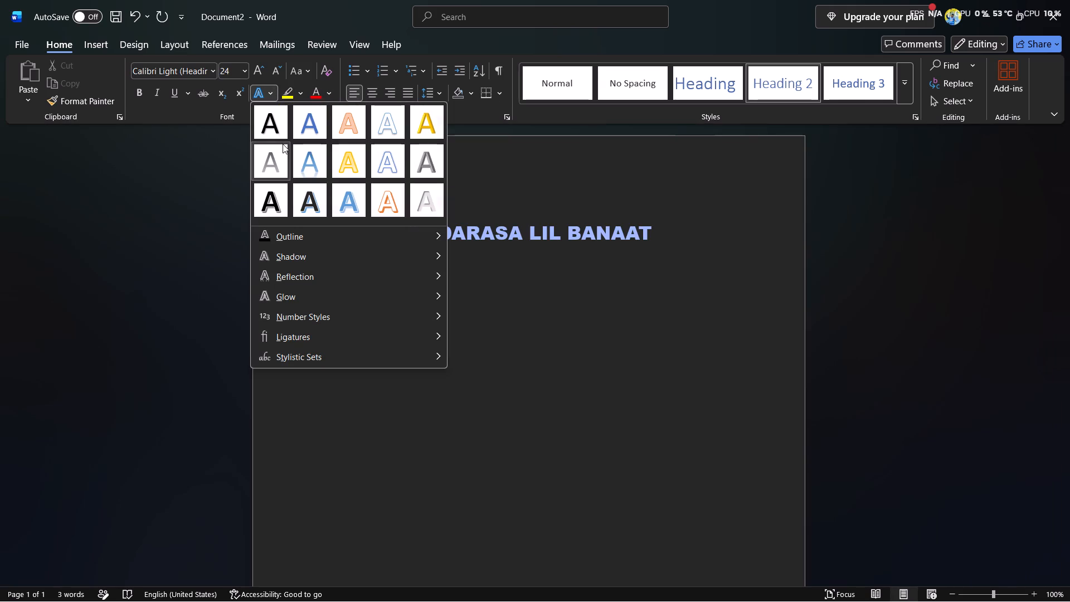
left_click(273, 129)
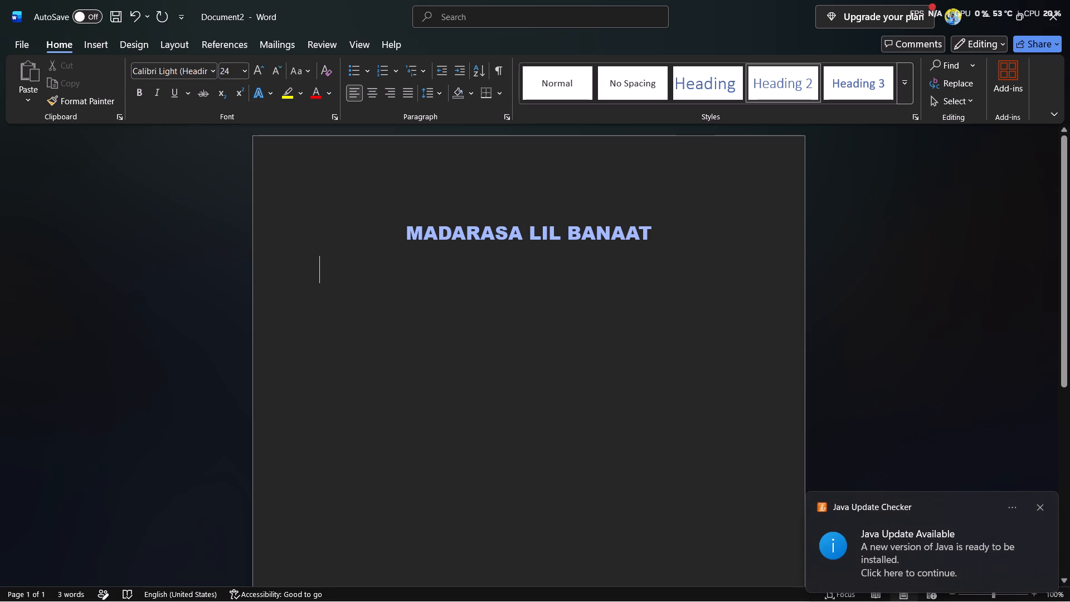
Dismiss the Java update notification.
left_click(1043, 503)
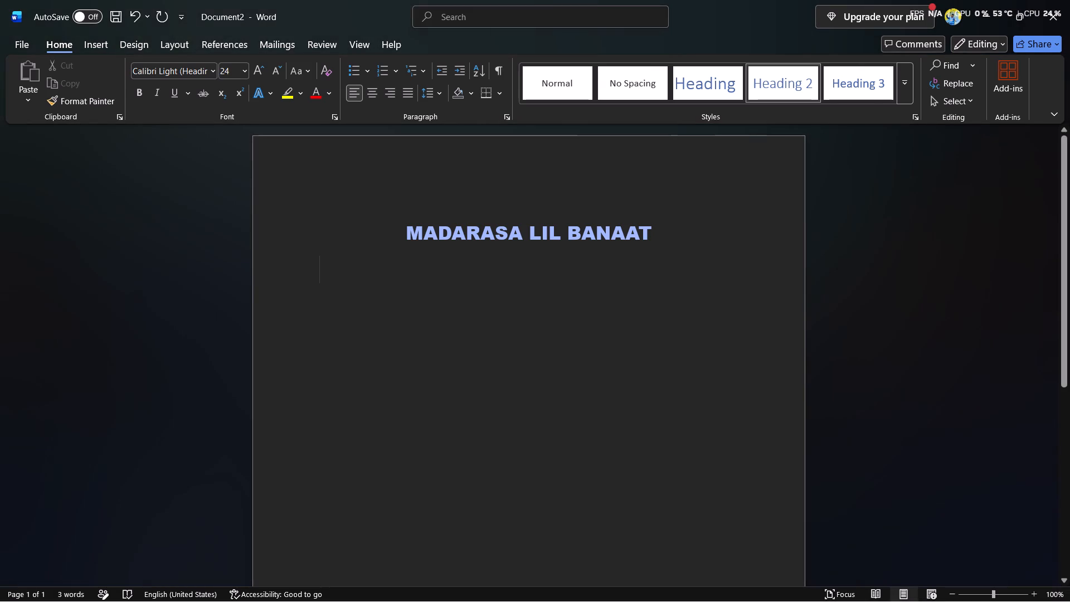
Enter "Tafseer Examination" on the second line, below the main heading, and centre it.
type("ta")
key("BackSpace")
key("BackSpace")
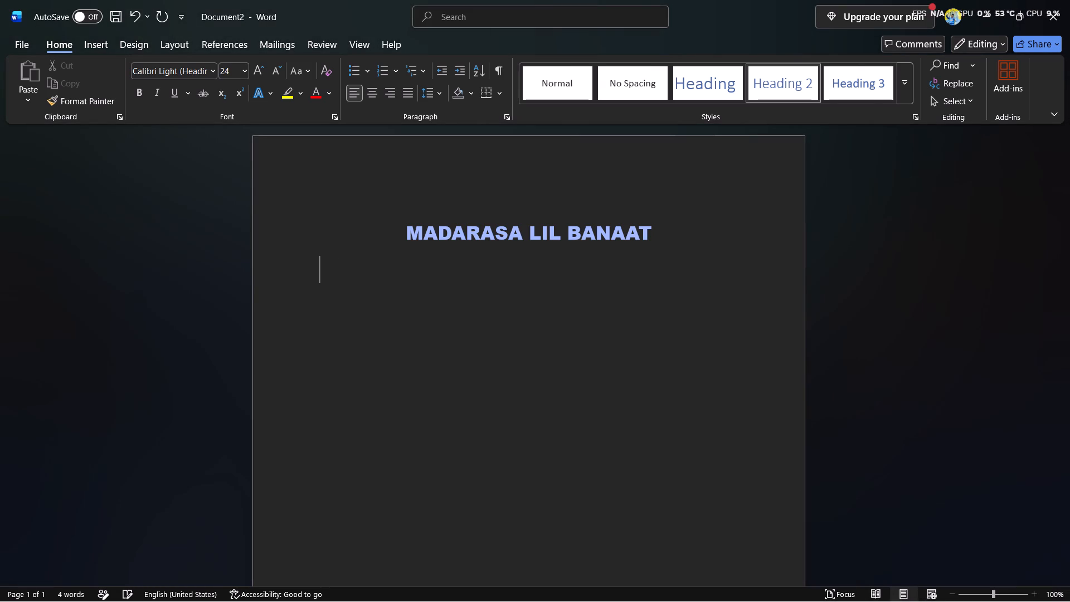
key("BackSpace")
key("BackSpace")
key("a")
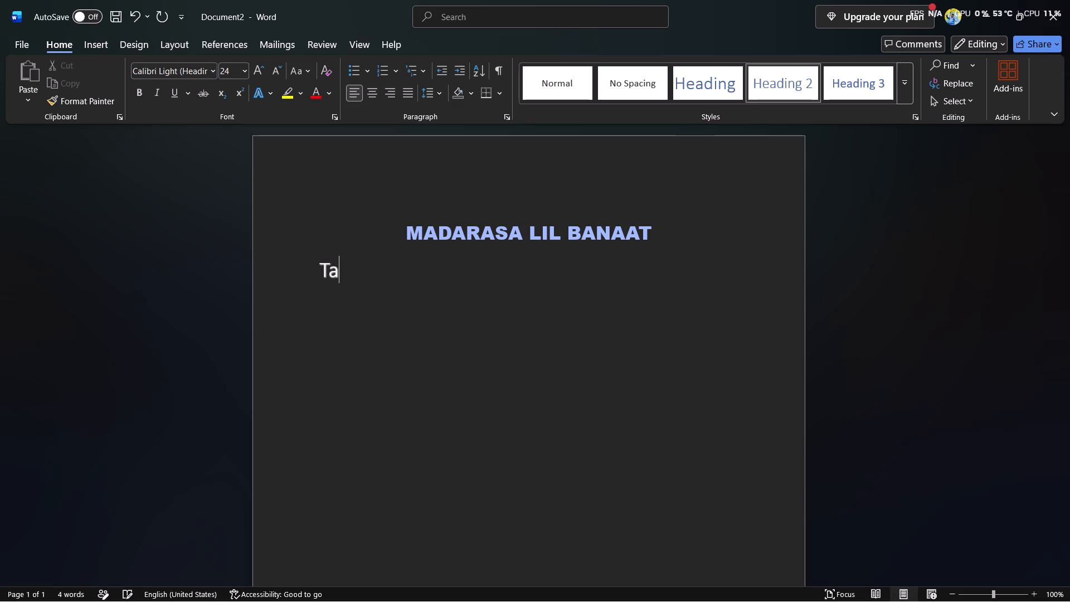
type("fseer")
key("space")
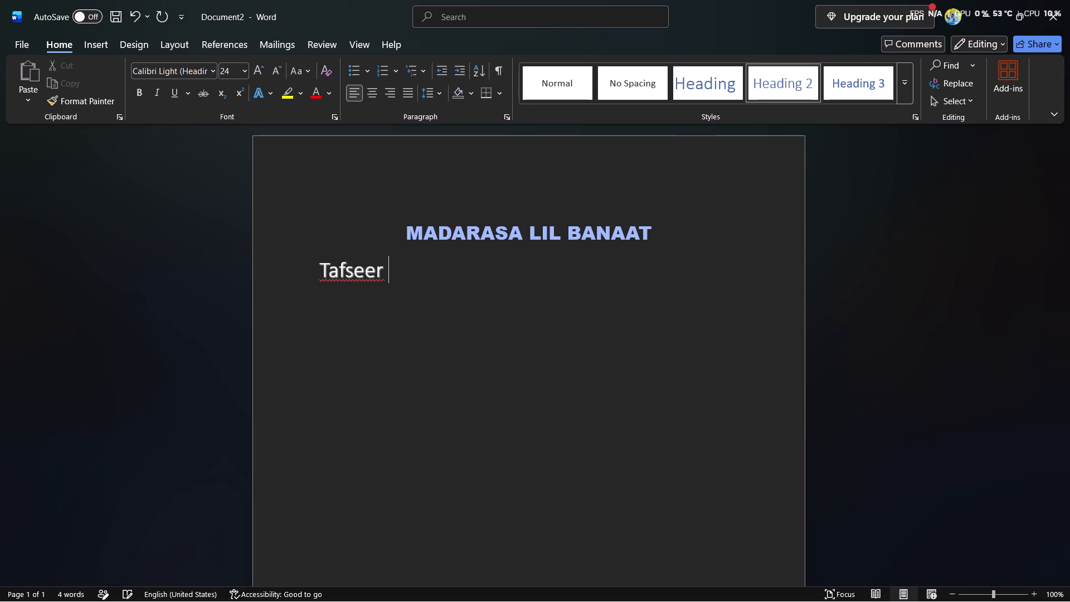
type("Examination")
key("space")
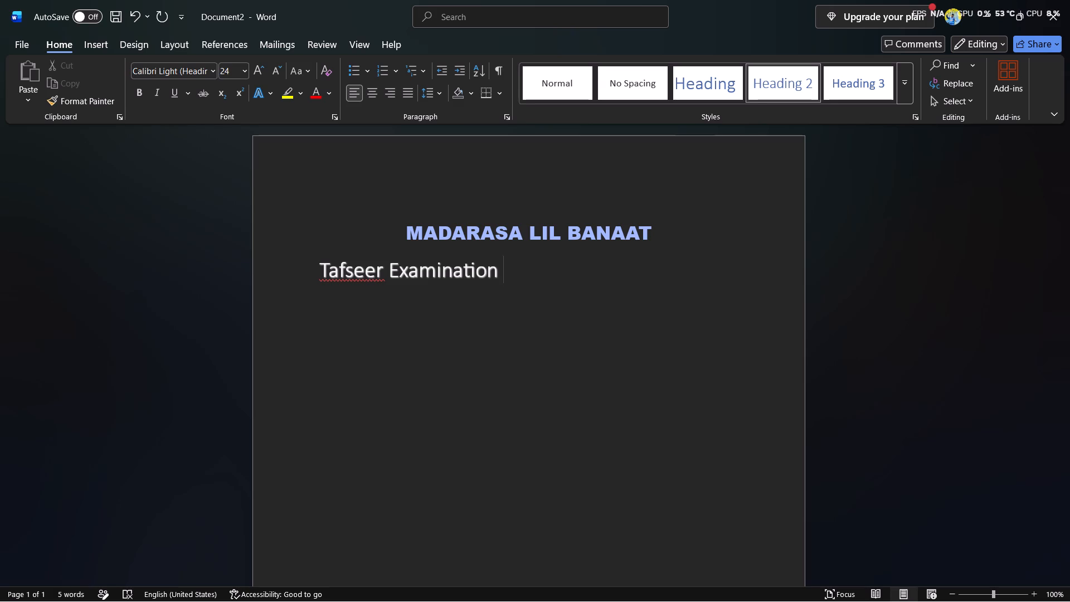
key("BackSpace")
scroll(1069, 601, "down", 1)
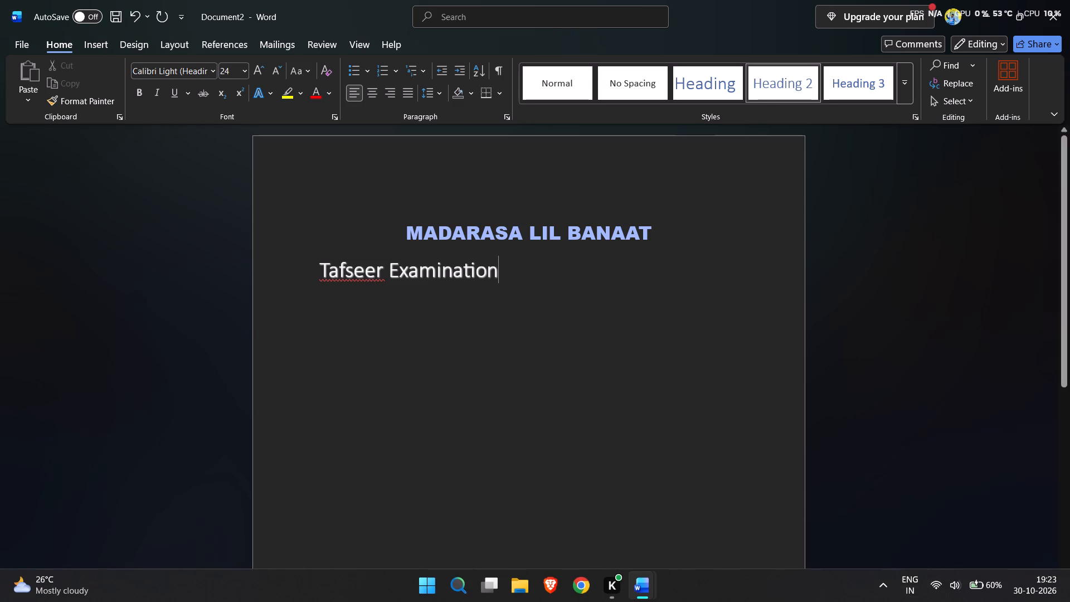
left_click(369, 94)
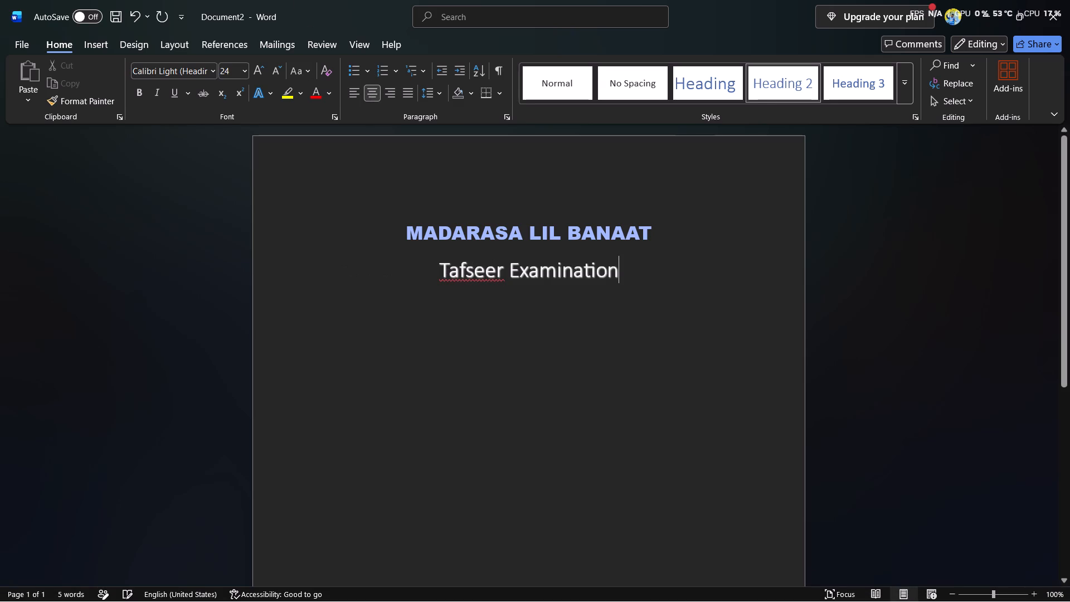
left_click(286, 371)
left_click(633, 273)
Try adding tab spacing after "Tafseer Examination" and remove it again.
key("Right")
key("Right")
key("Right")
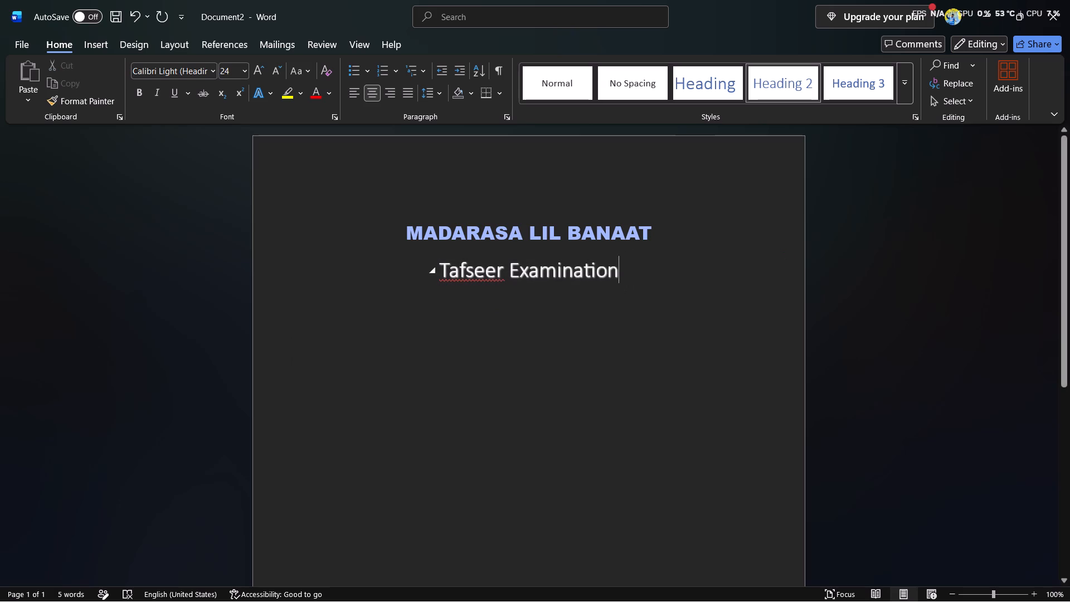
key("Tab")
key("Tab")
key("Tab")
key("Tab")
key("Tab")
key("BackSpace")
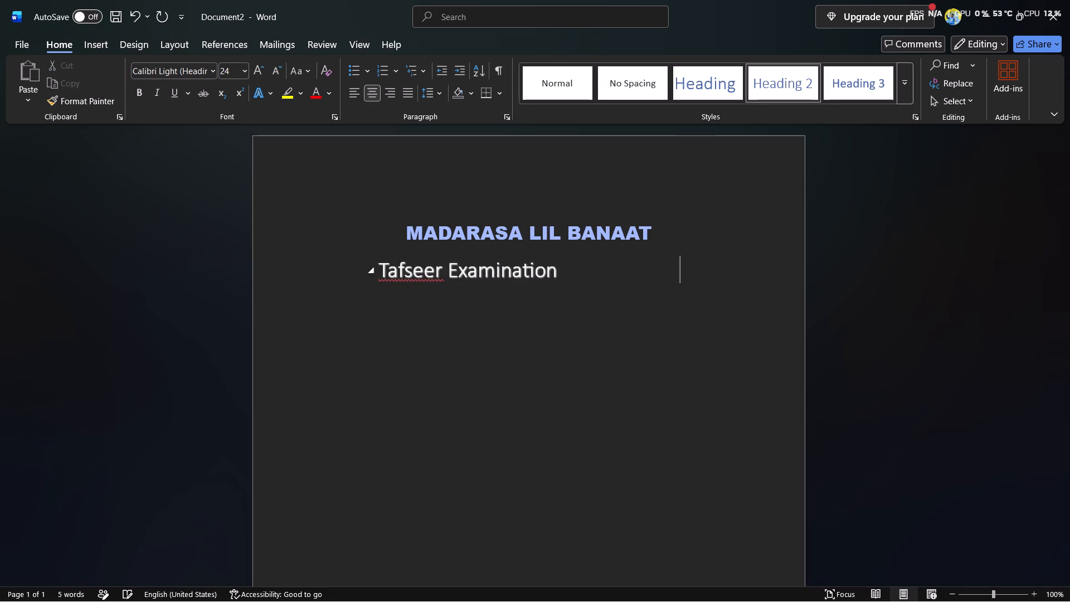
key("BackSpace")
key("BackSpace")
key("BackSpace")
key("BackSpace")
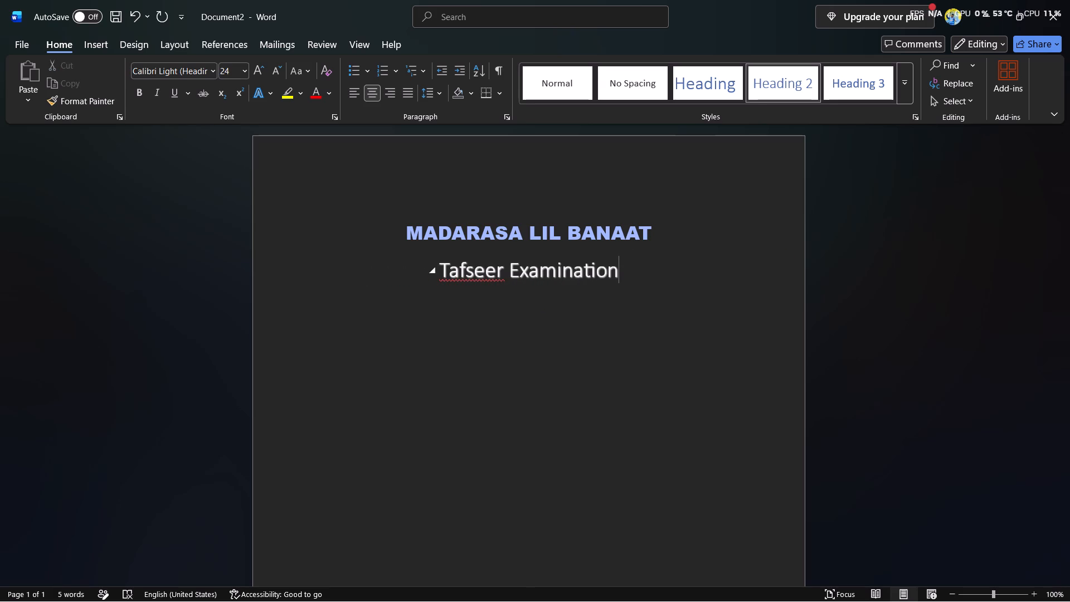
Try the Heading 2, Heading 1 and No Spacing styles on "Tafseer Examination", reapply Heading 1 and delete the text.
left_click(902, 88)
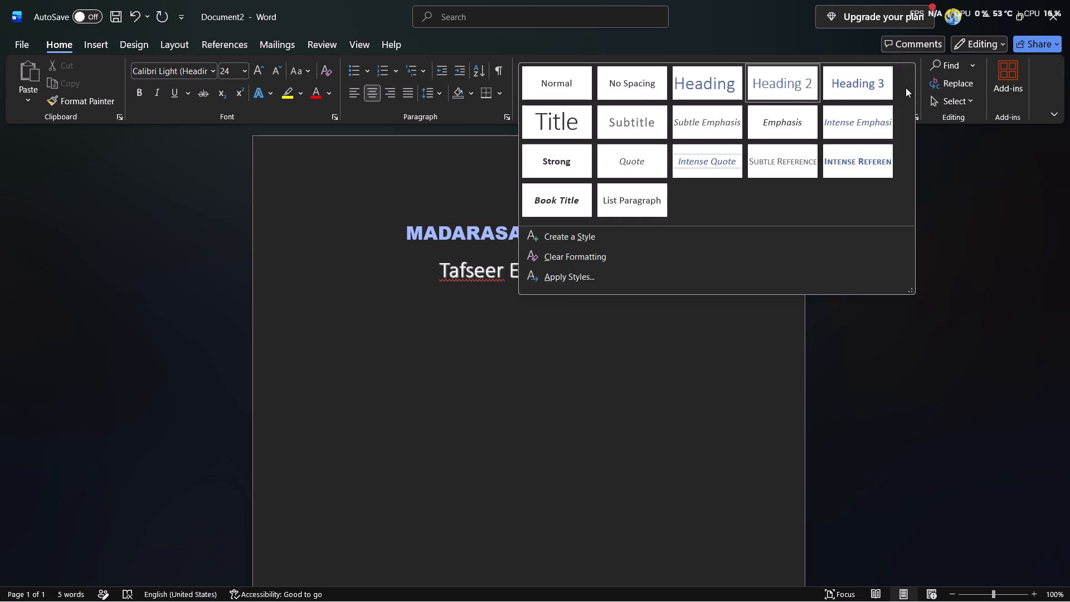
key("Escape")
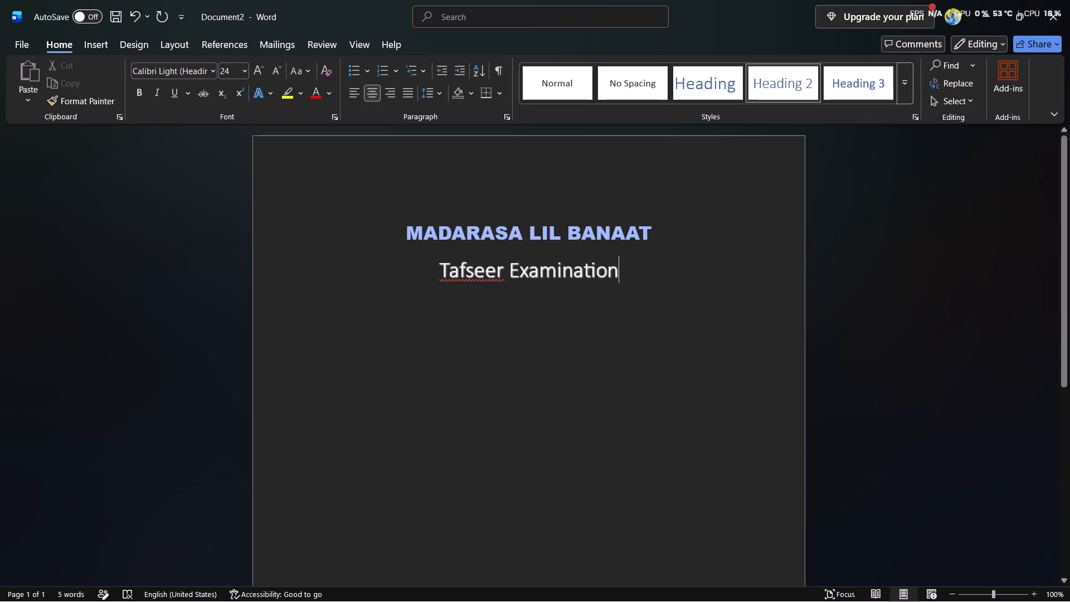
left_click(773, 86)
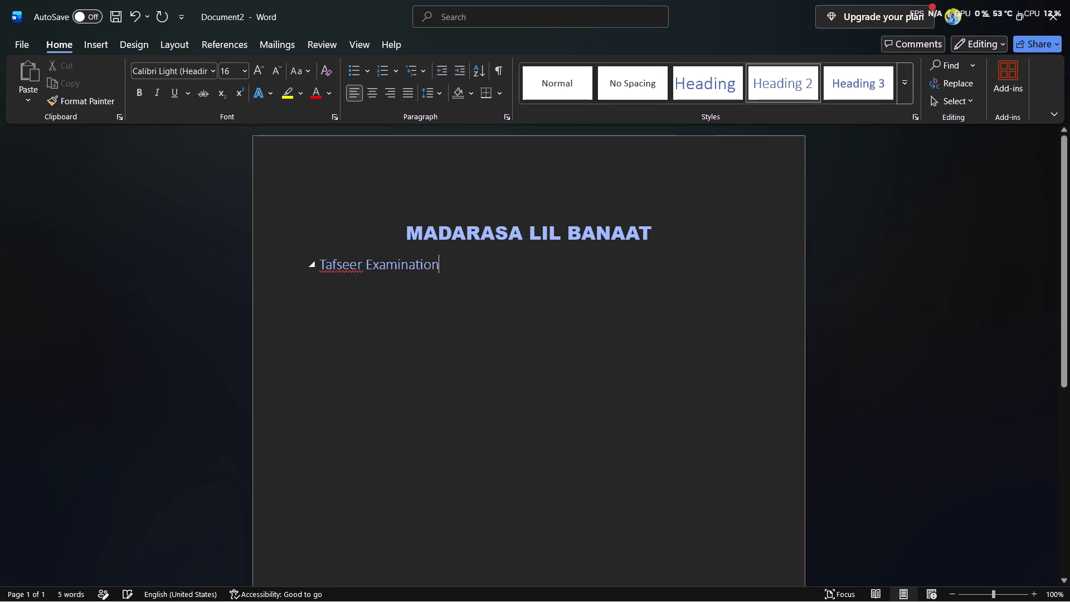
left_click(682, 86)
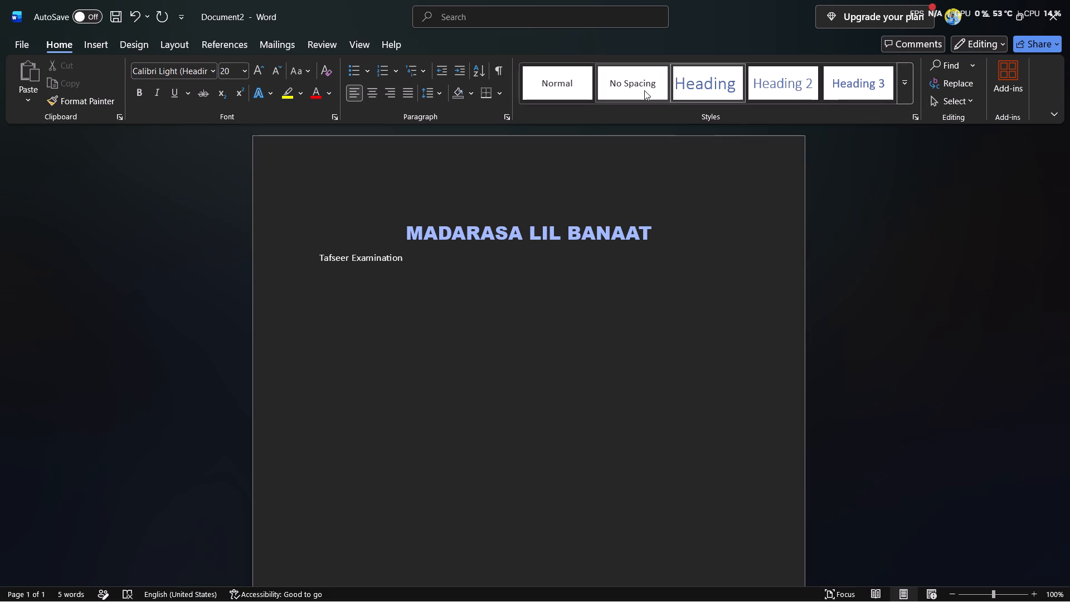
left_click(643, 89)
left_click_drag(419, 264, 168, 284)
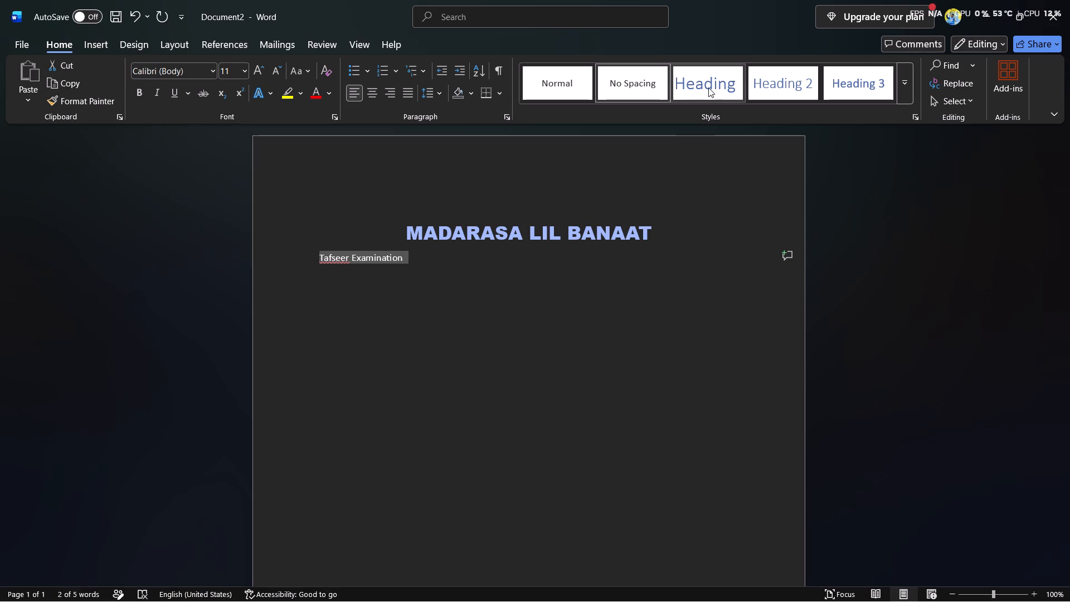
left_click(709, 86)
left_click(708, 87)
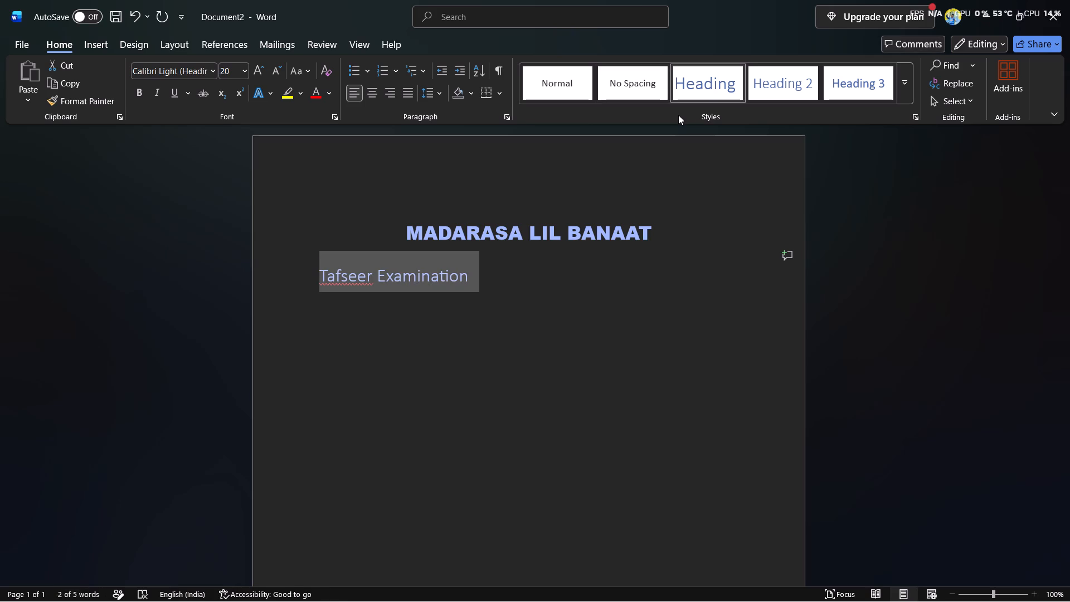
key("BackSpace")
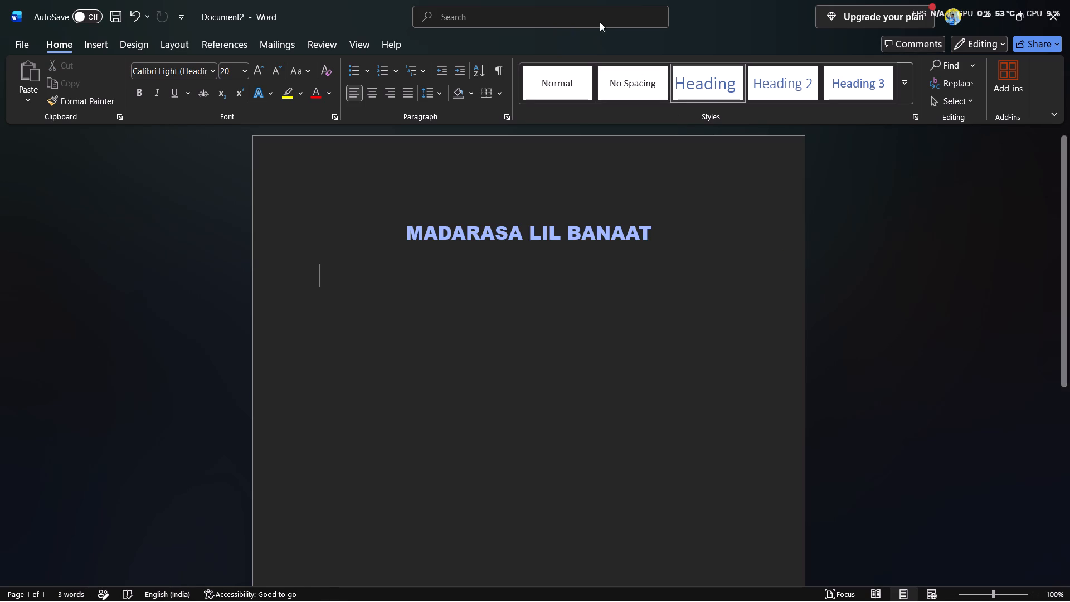
Apply the Heading 1 style to the empty second line and set its font size to 26.
left_click(553, 77)
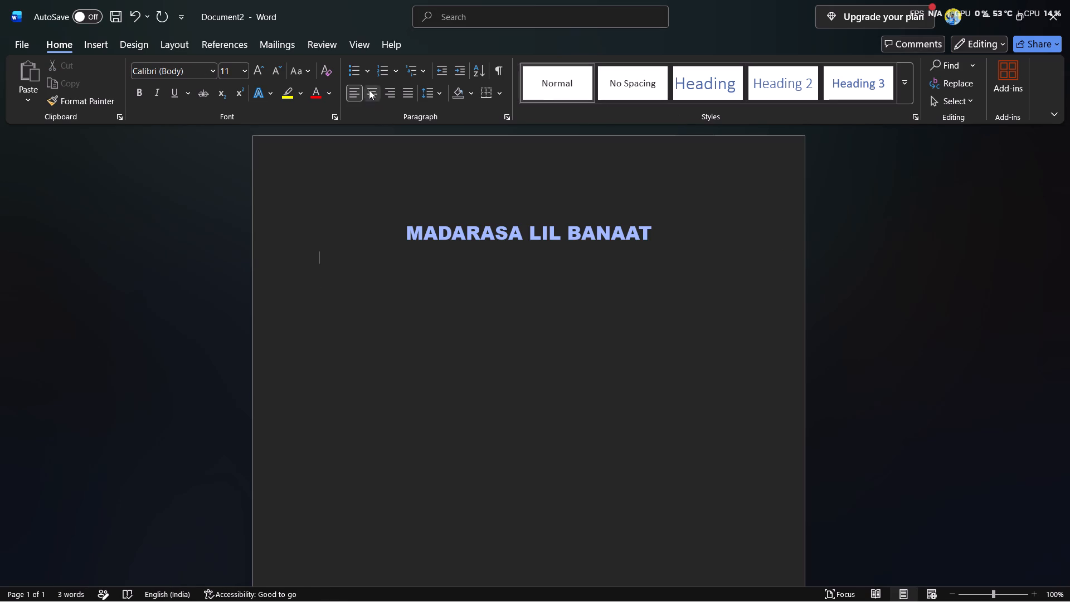
left_click(695, 86)
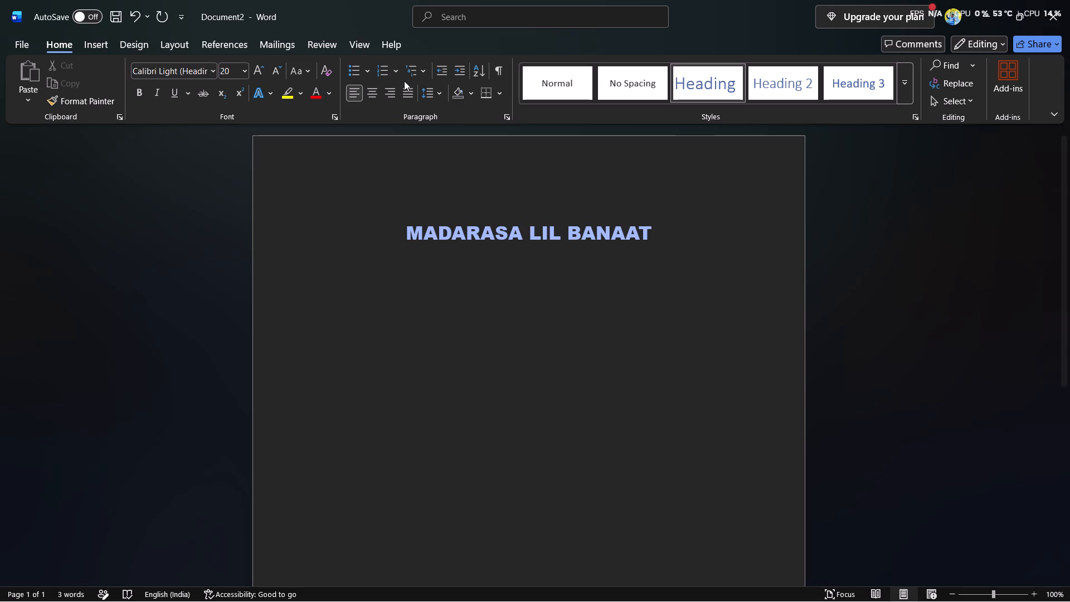
key("t")
key("BackSpace")
left_click(240, 75)
left_click(231, 275)
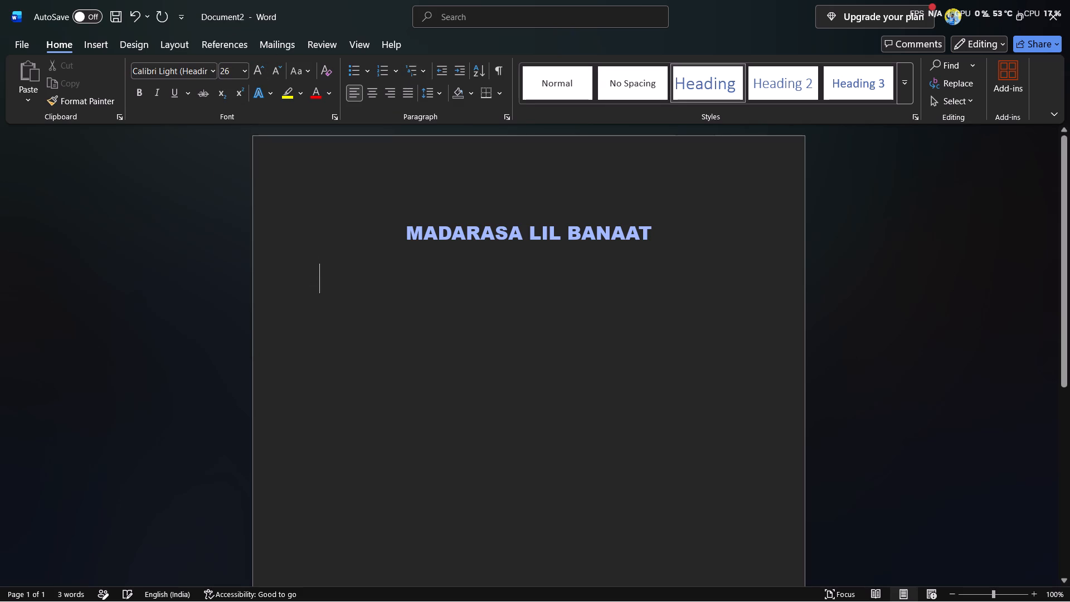
Enter "Tafseer Examination" on the second line and centre it below the main heading.
type("TA")
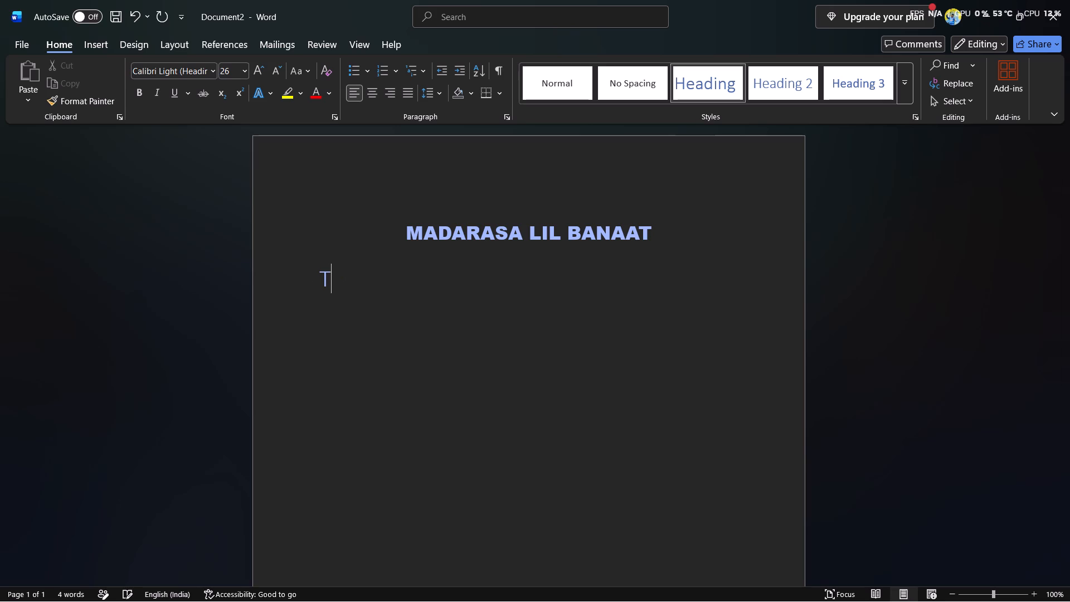
type("afseer Exa mi")
key("BackSpace")
key("BackSpace")
key("BackSpace")
type("mination")
key("space")
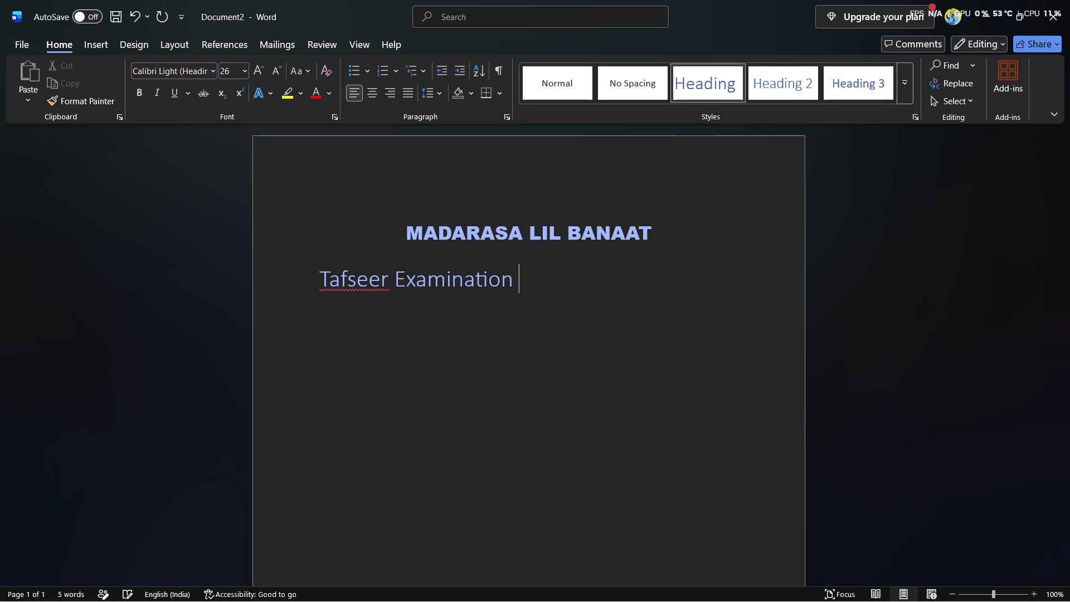
key("BackSpace")
left_click(373, 103)
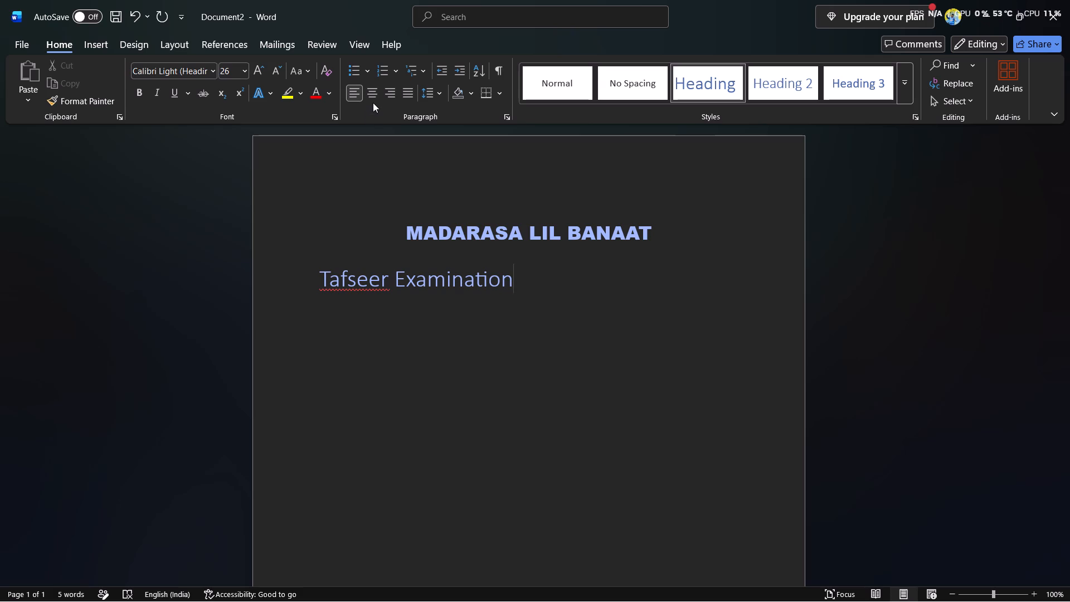
left_click(376, 91)
left_click(654, 269)
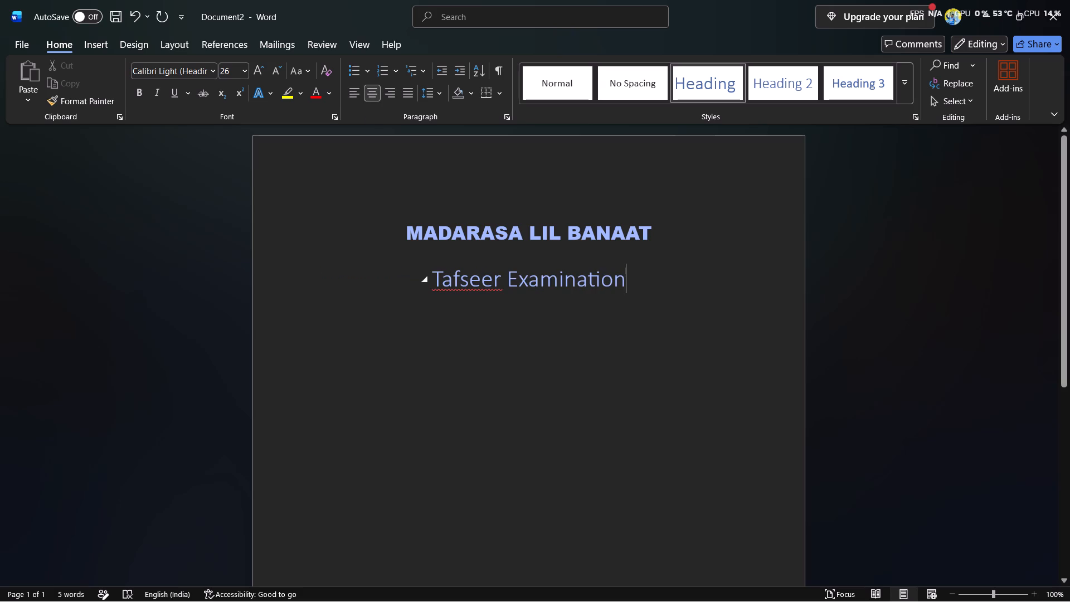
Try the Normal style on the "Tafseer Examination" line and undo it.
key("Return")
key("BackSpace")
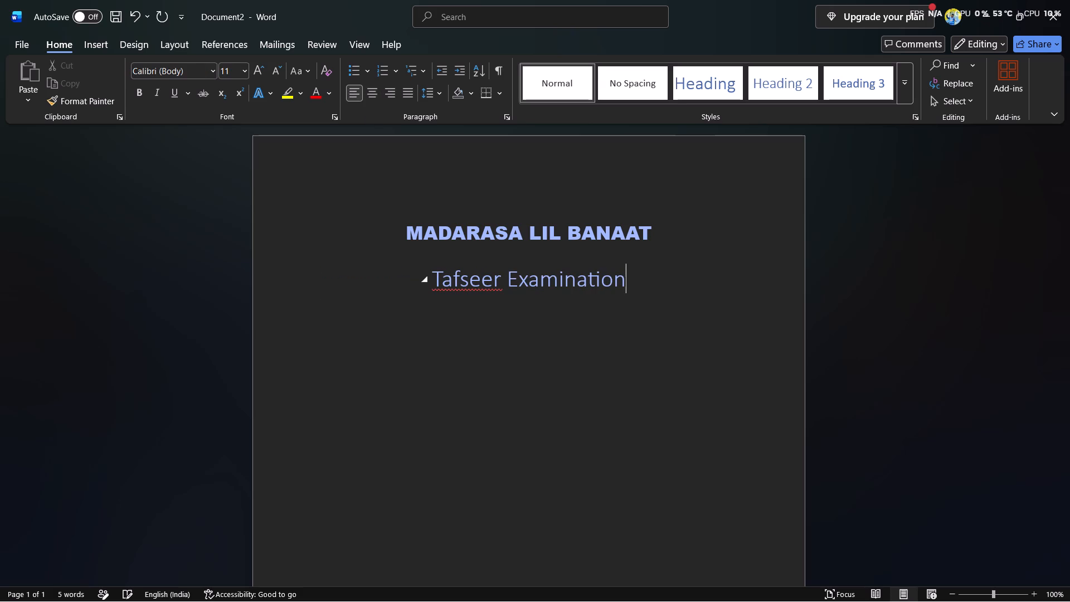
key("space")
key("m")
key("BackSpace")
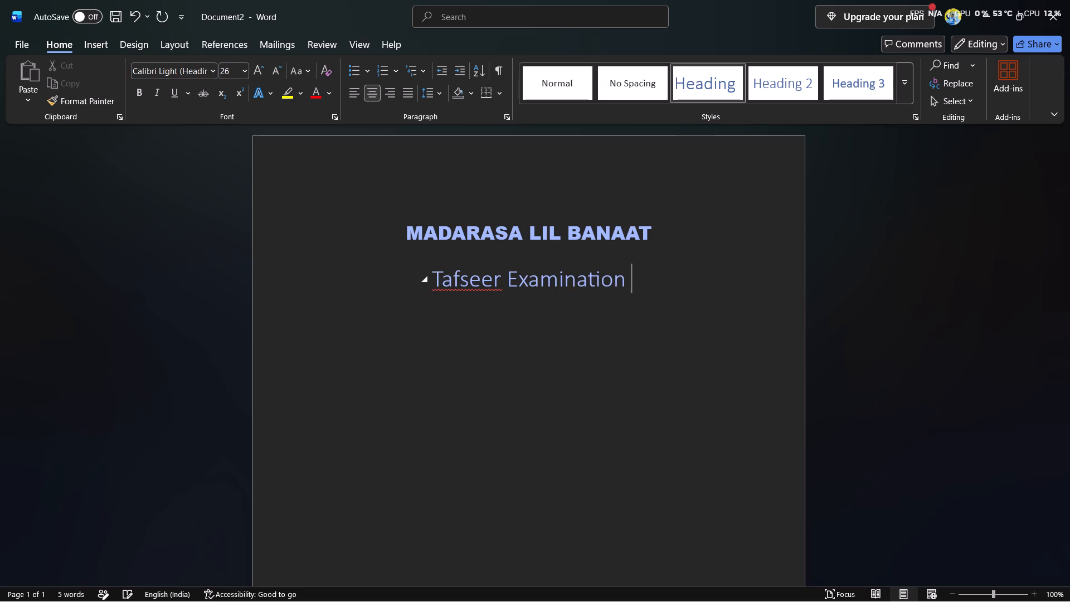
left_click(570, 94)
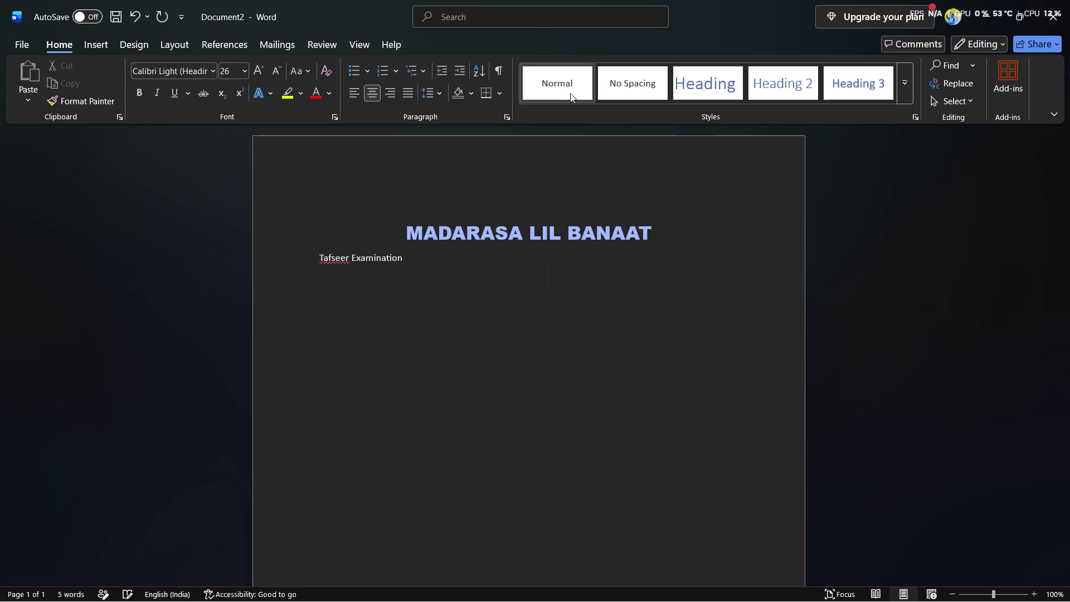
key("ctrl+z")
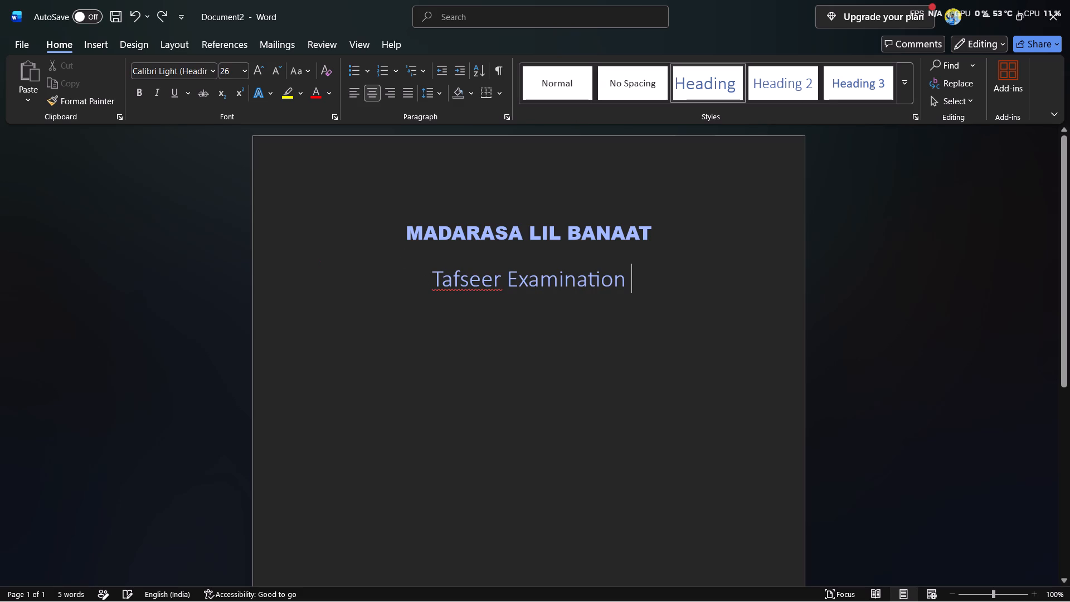
Start a new line below "Tafseer Examination" and set its font size to 20.
key("Return")
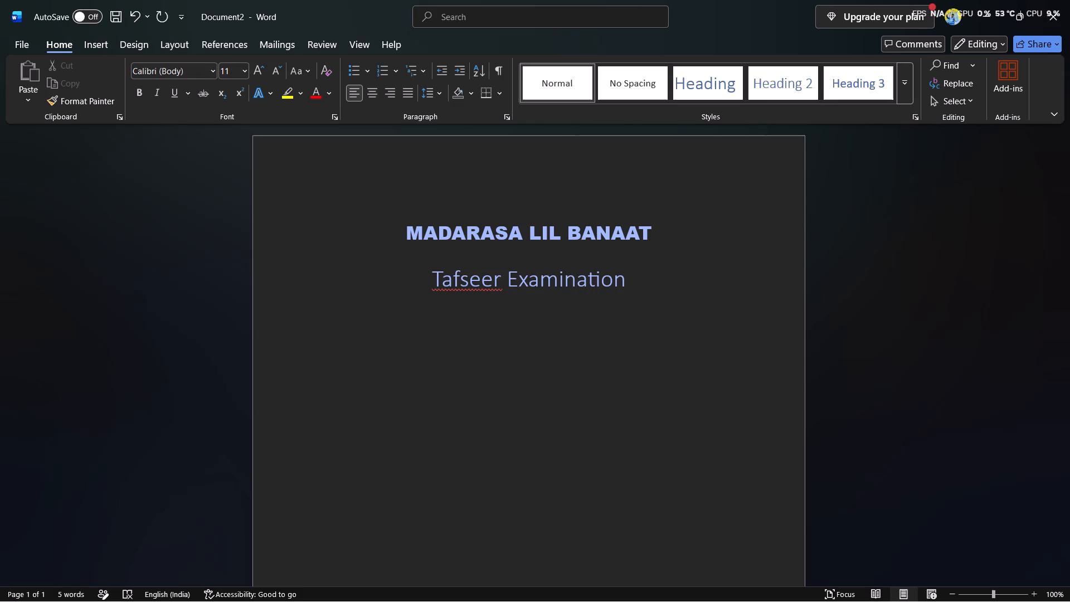
type("ti")
key("BackSpace")
key("BackSpace")
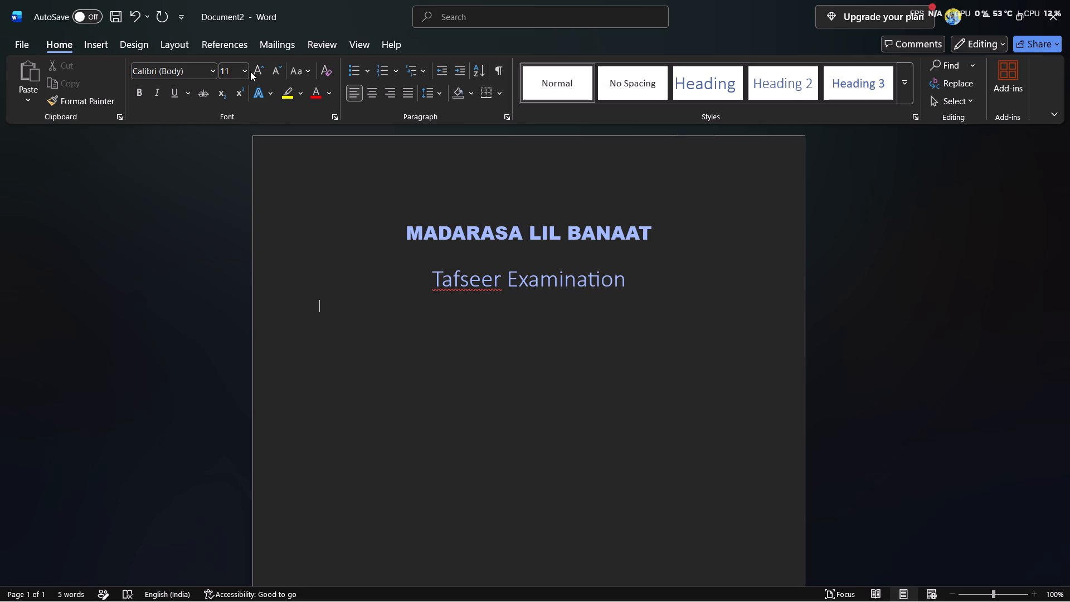
left_click(246, 70)
left_click(228, 253)
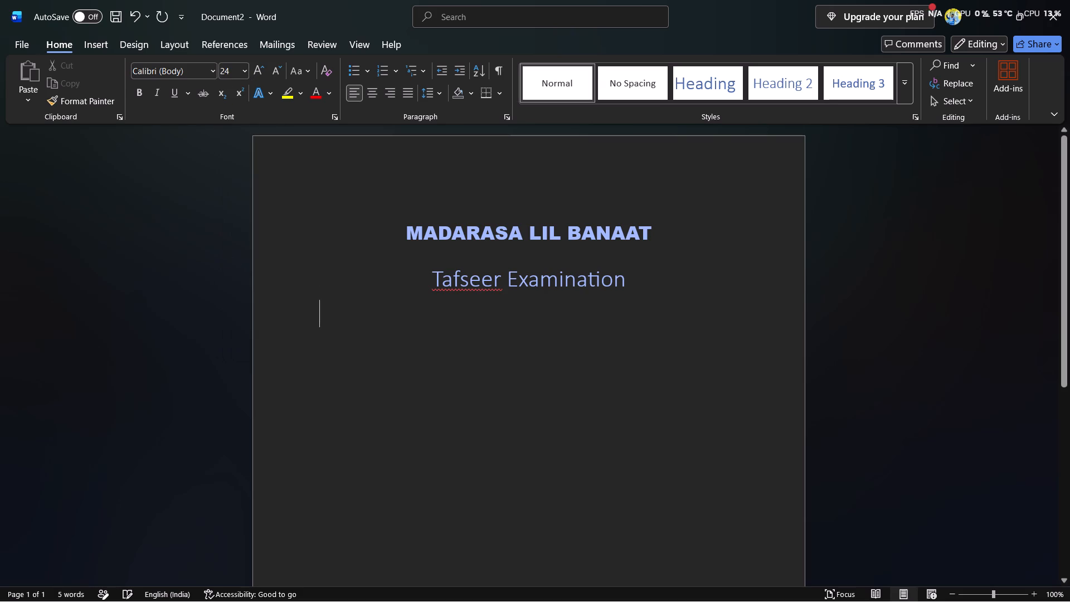
left_click(241, 70)
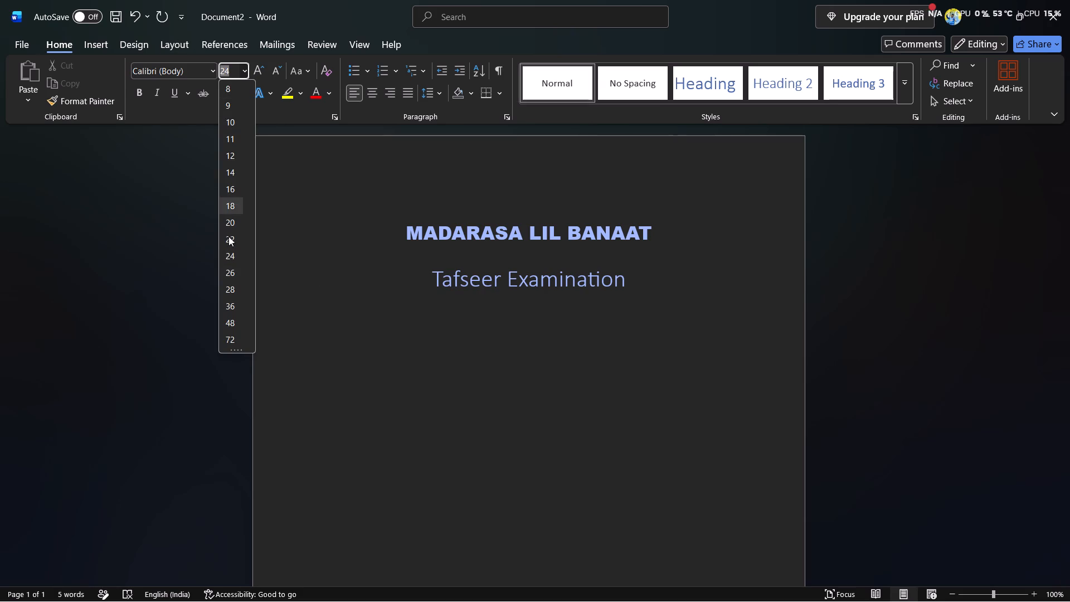
left_click(230, 222)
Enter "Duration" on the new line below the "Tafseer Examination" heading.
type("DU")
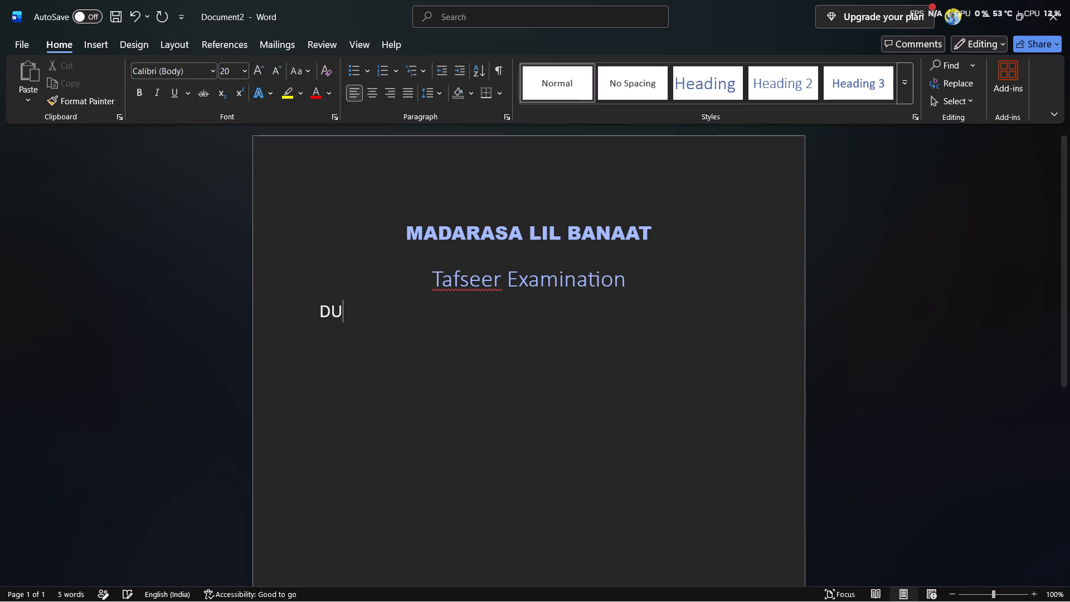
key("BackSpace")
type("uraati")
key("BackSpace")
key("BackSpace")
key("BackSpace")
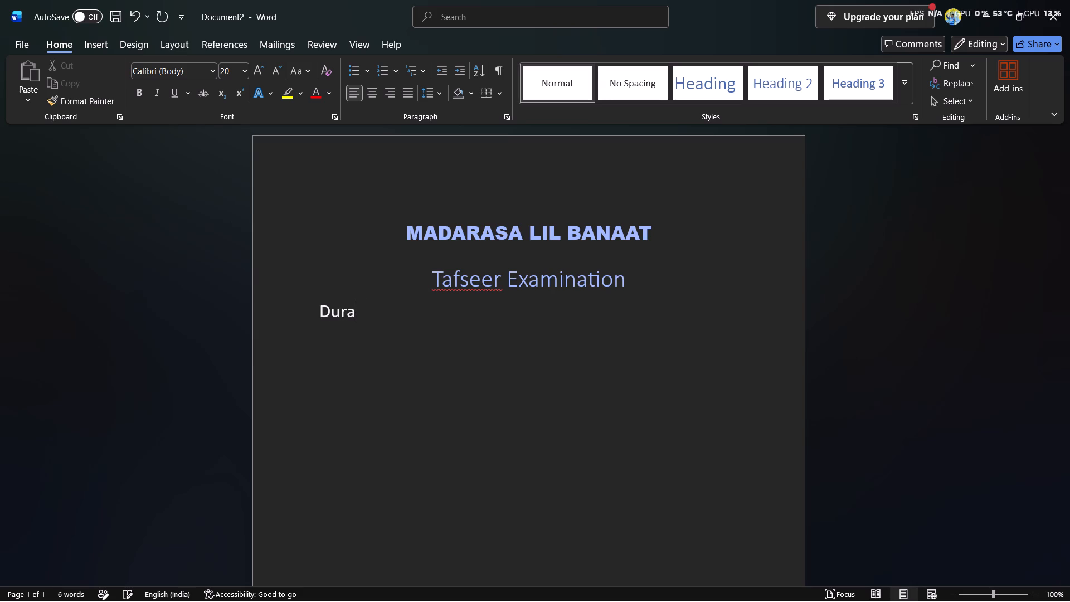
type("tion")
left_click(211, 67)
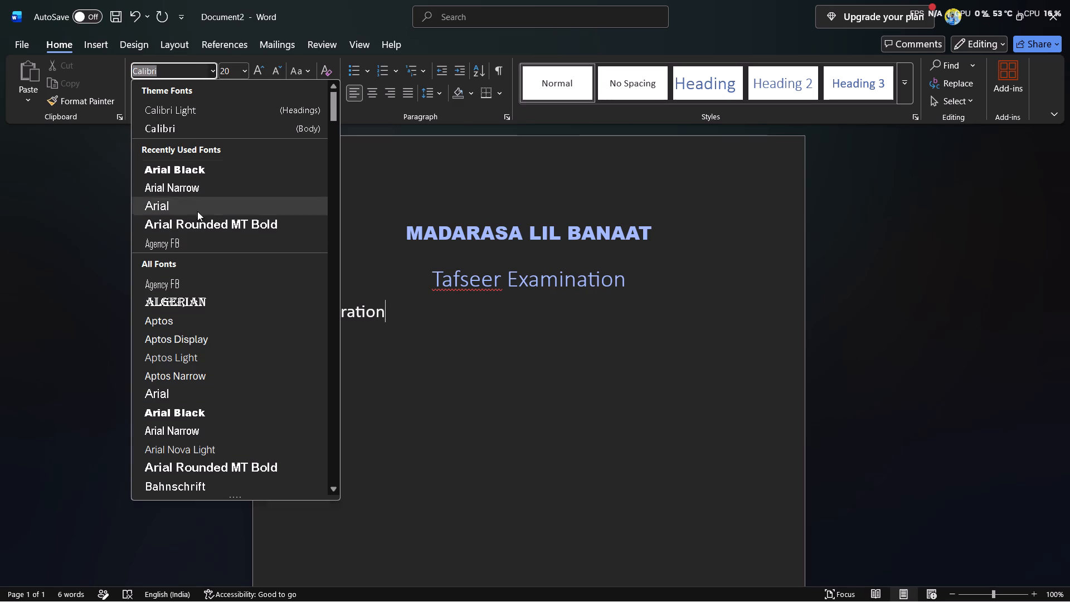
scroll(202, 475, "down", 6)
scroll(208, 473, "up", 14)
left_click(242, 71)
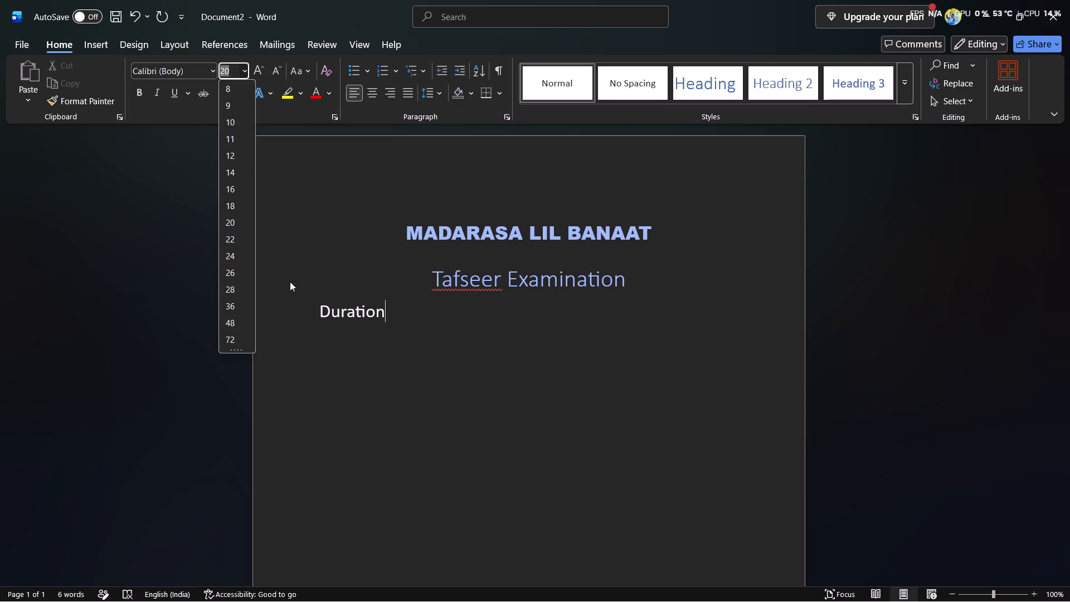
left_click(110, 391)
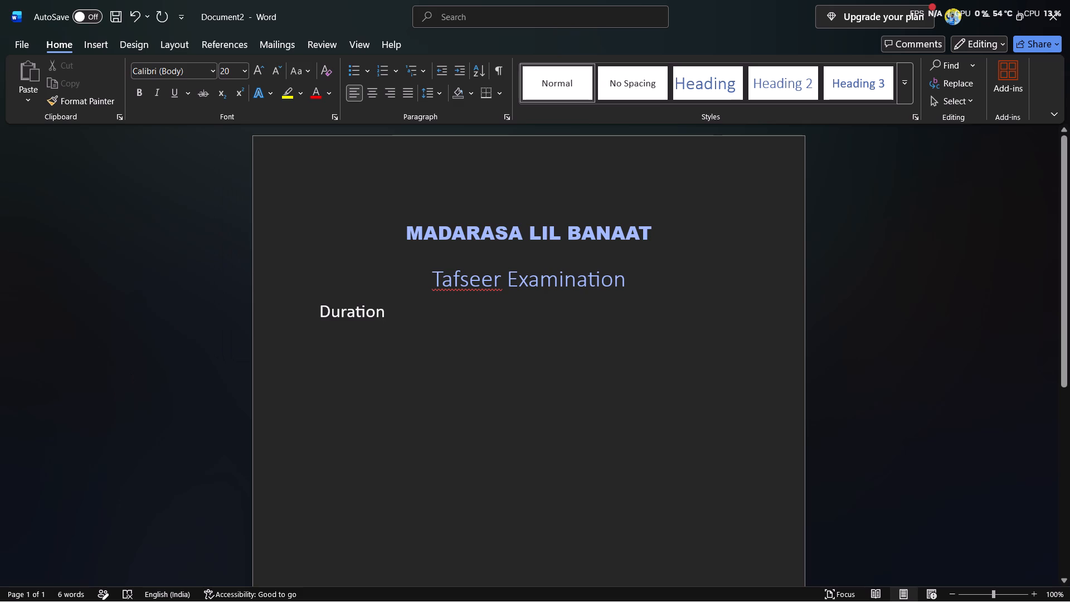
Complete the duration text so that the line reads "Duration: 1 hour".
key("shift+colon")
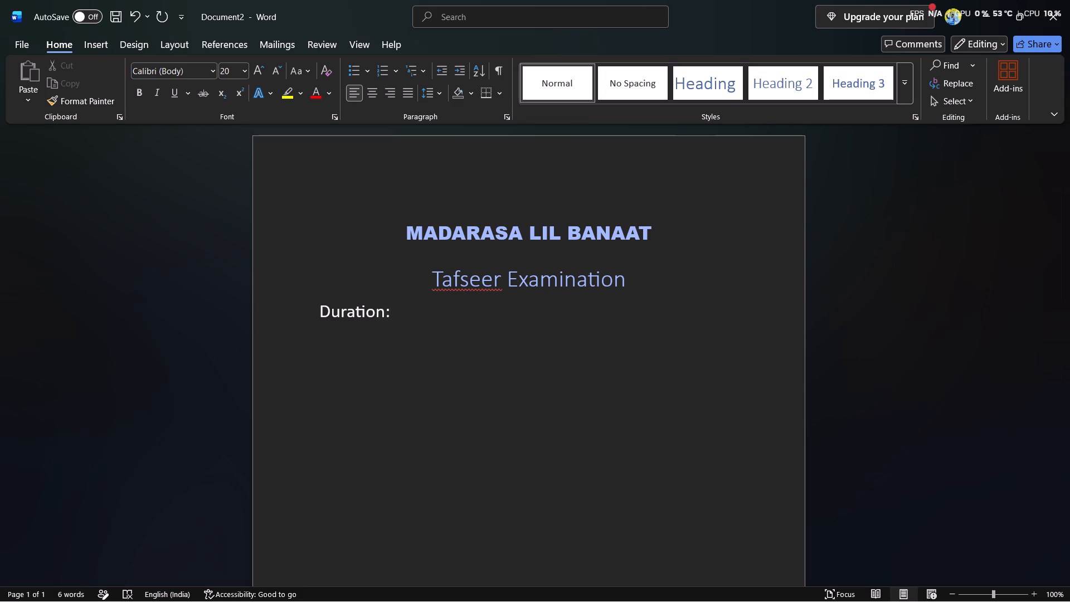
key("space")
type("1 hoeu")
key("BackSpace")
key("BackSpace")
type("ru")
key("BackSpace")
key("BackSpace")
type("ur")
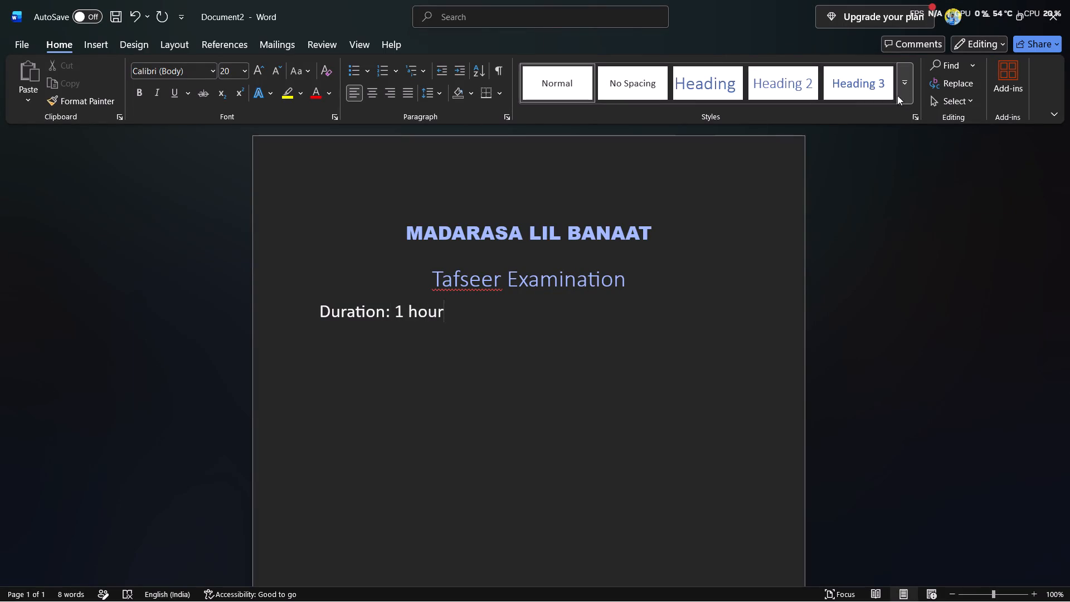
Justify the duration line and add "Marks" after "1 hour", separated by four spaces and a tab.
left_click(353, 89)
left_click(471, 325)
key("space")
key("space")
key("space")
key("space")
key("Tab")
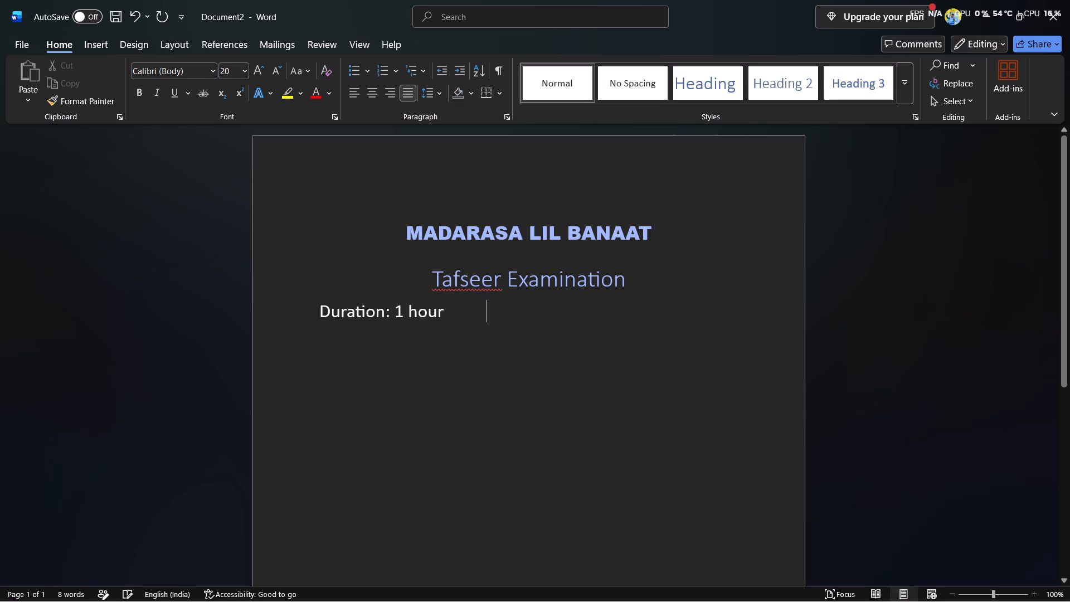
type("ma")
key("BackSpace")
key("BackSpace")
type("Maek")
key("BackSpace")
type("rk")
key("BackSpace")
key("BackSpace")
key("BackSpace")
type("rks")
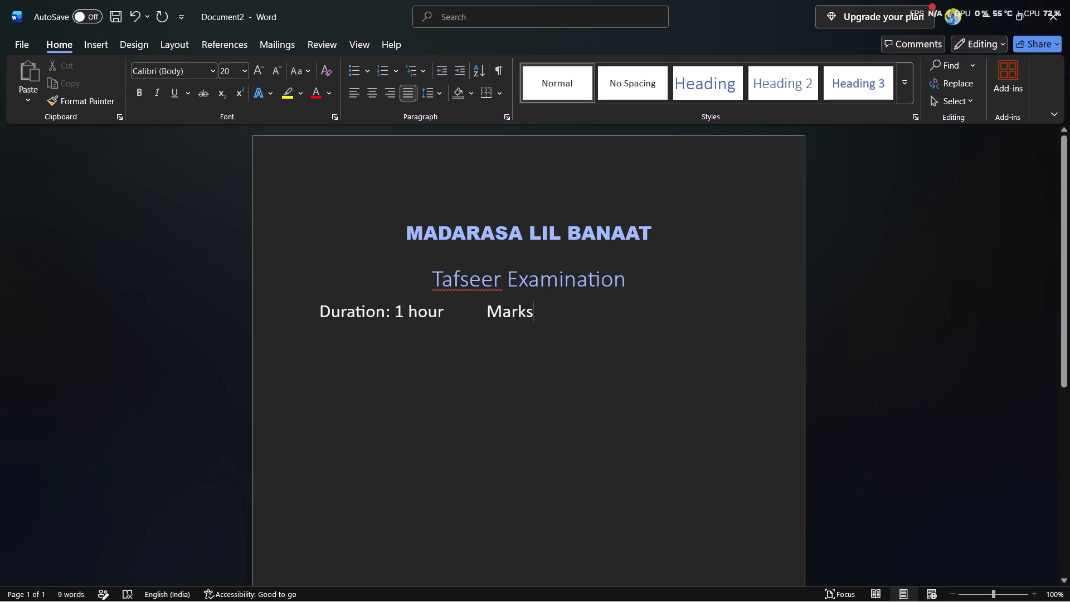
Widen the gap before "Marks" by three spaces and five tabs, placing it near the page's right margin on the same line.
left_click(489, 318)
left_click(405, 93)
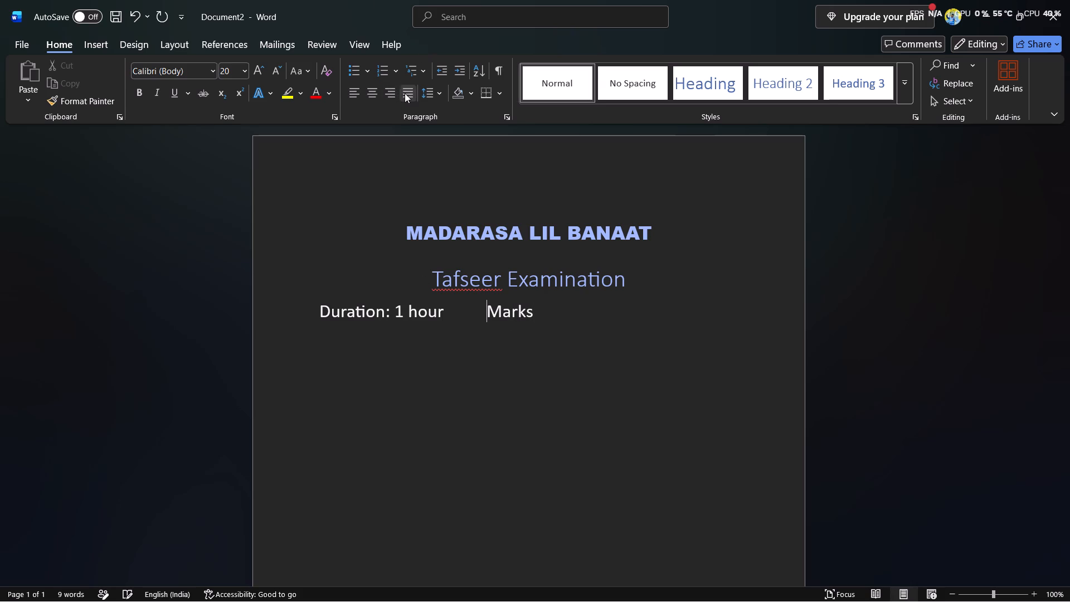
left_click(415, 92)
key("space")
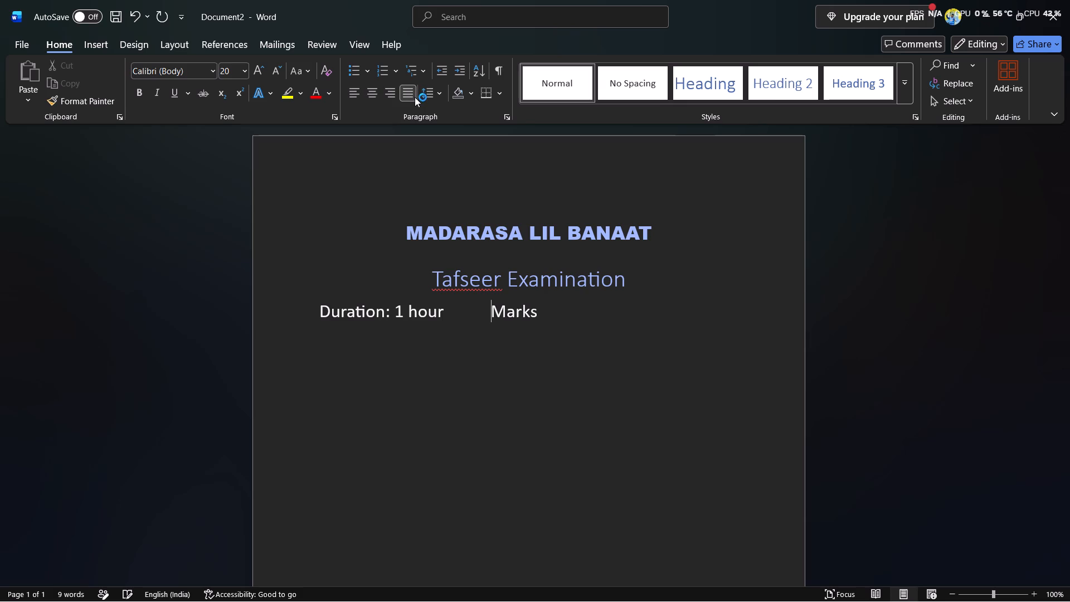
key("space")
key("space")
key("Tab")
key("Tab")
key("Tab")
key("Tab")
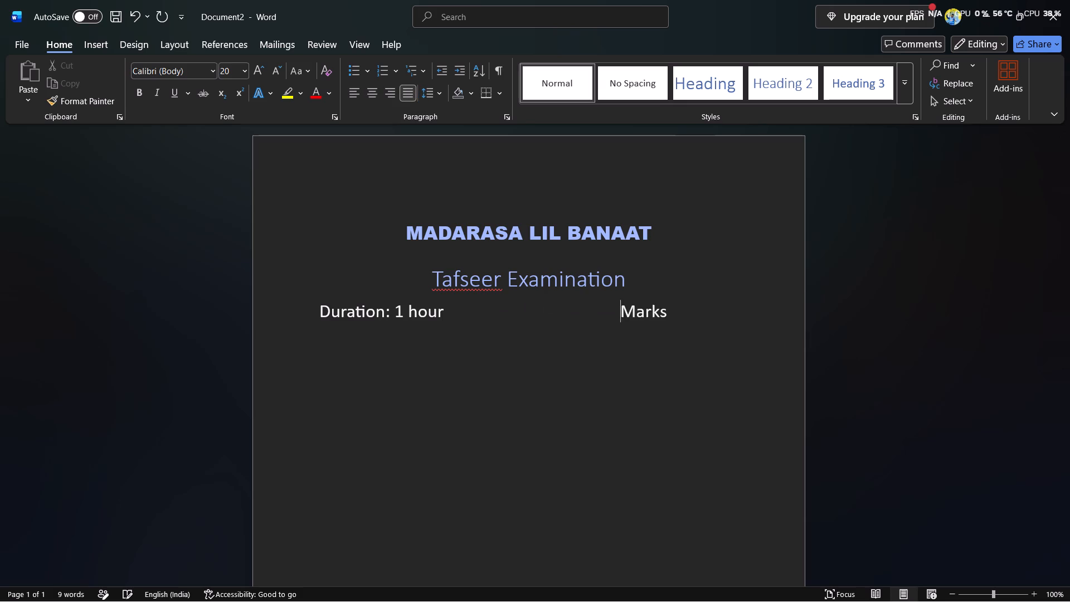
key("Tab")
key("Tab")
key("Tab")
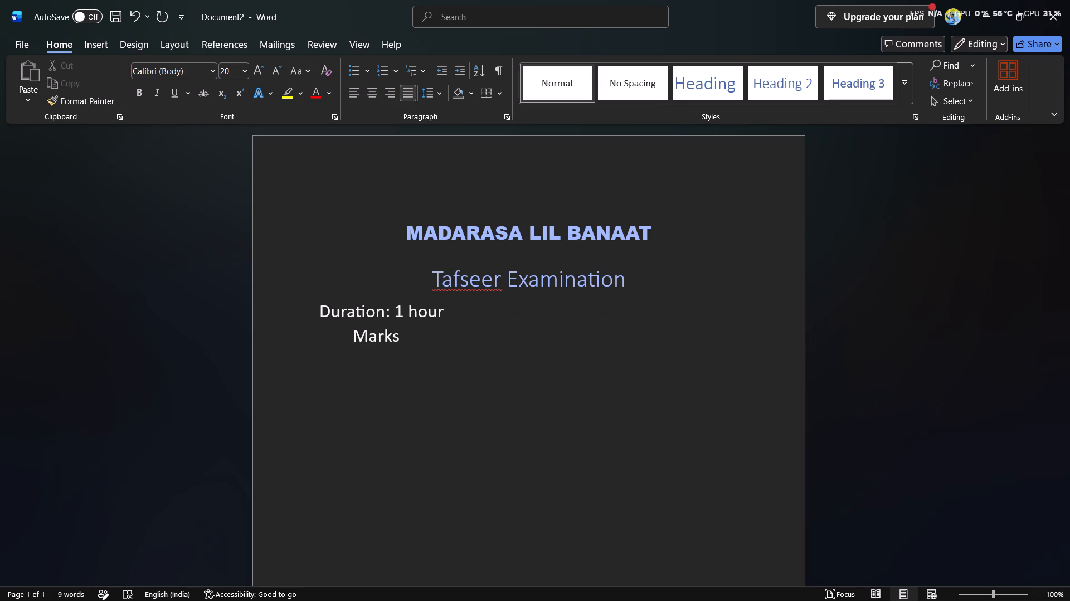
key("BackSpace")
key("BackSpace")
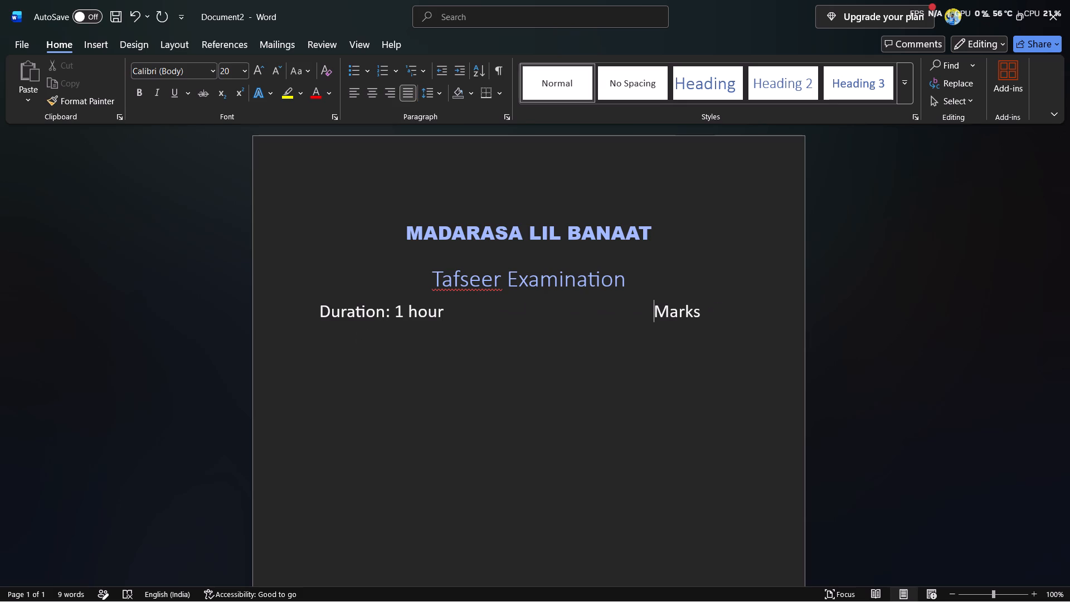
Add a colon after "Marks" at the end of the duration line.
key("Right")
key("Right")
key("Right")
key("Right")
key("Right")
key("shift+colon")
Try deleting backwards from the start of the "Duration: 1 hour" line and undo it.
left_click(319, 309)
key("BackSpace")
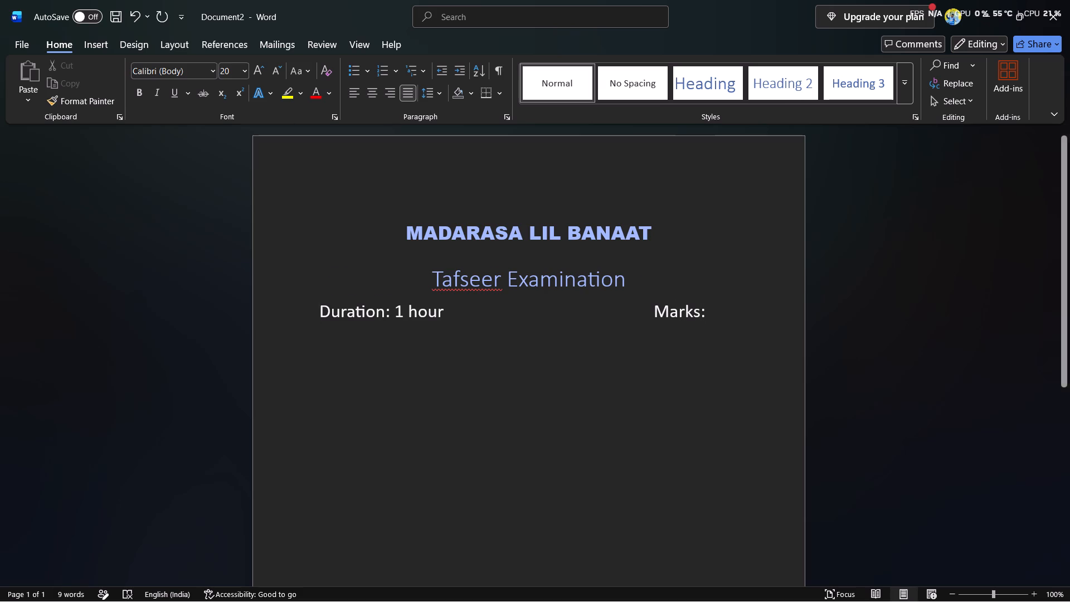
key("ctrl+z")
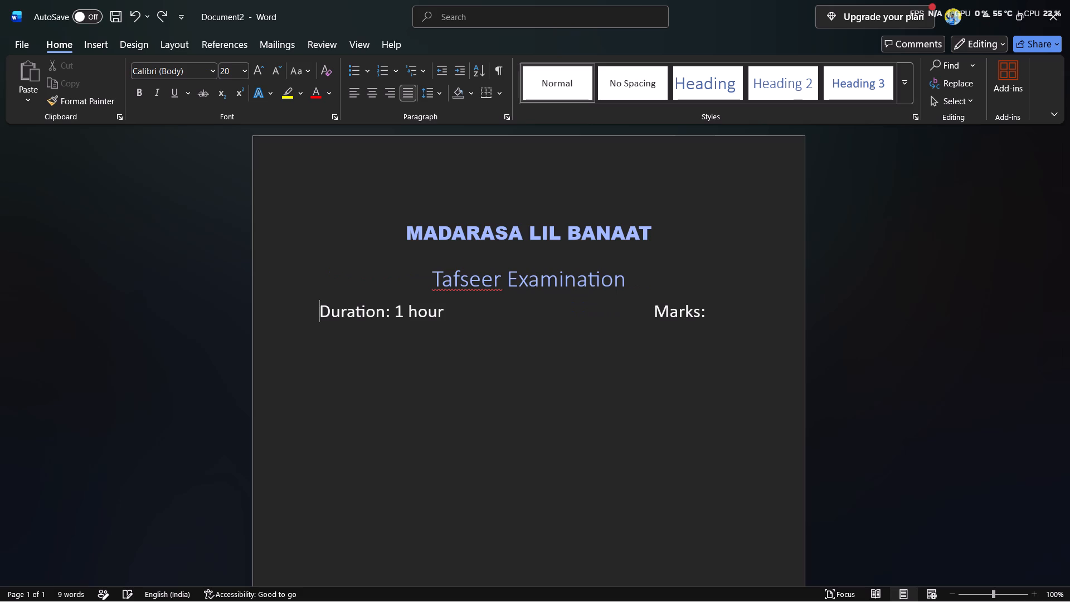
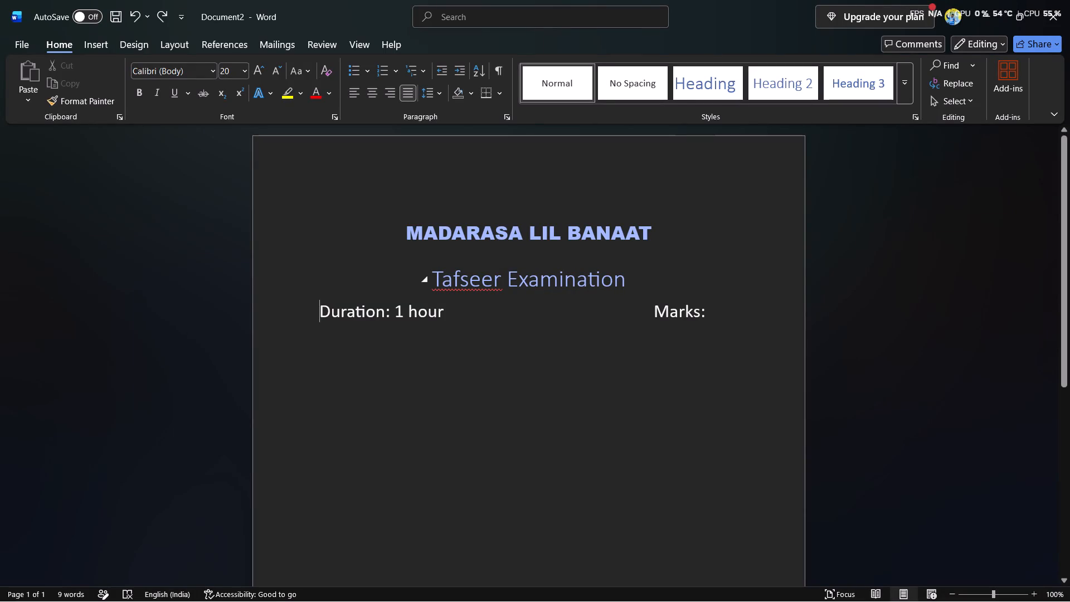
Leave the exam document open and launch WhatsApp.
left_click(365, 372)
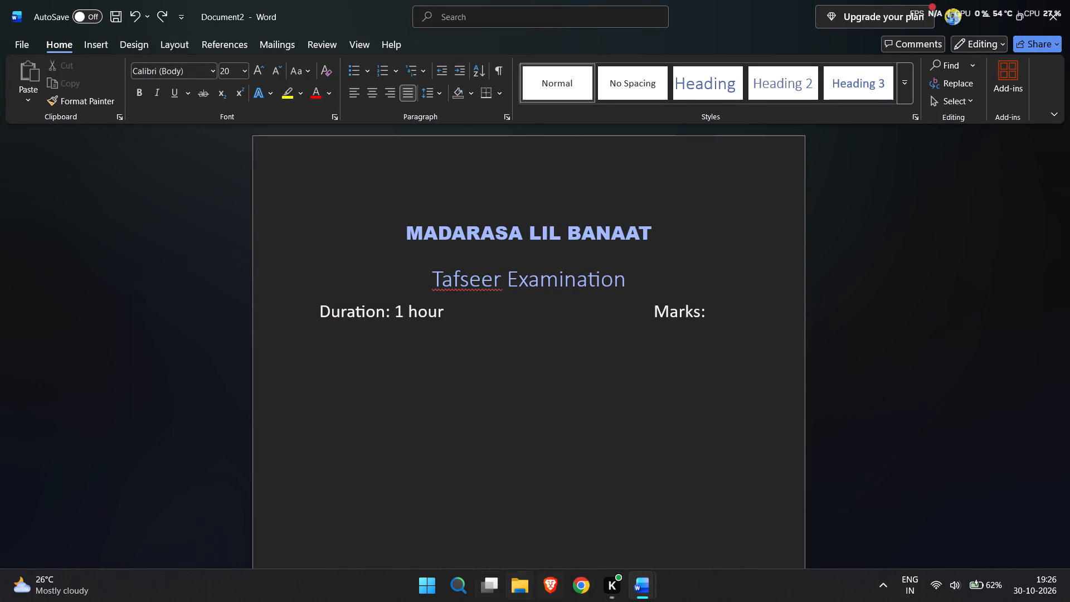
left_click(421, 601)
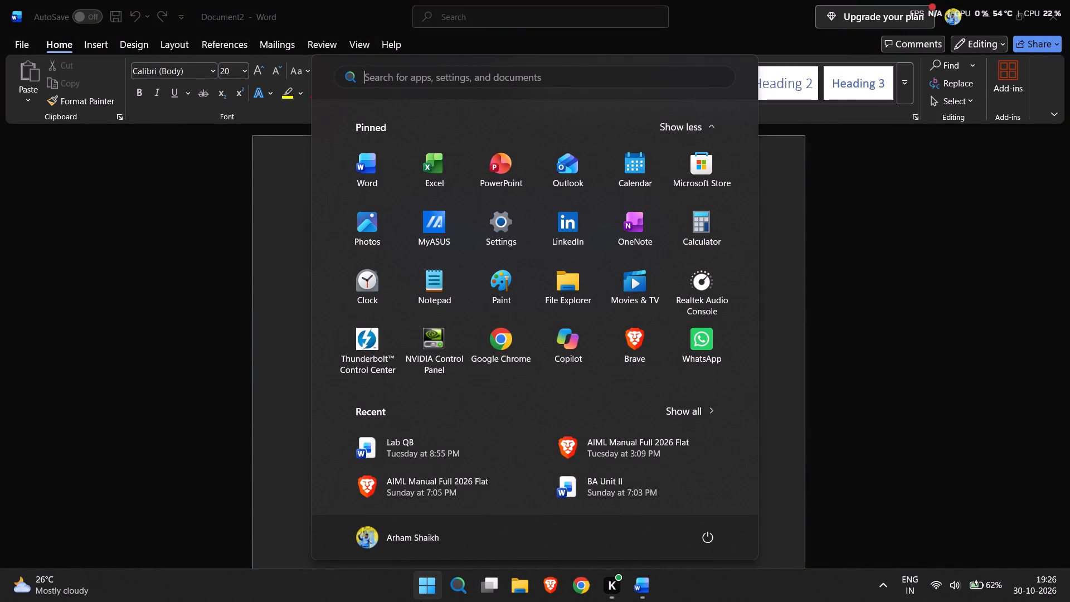
left_click(684, 348)
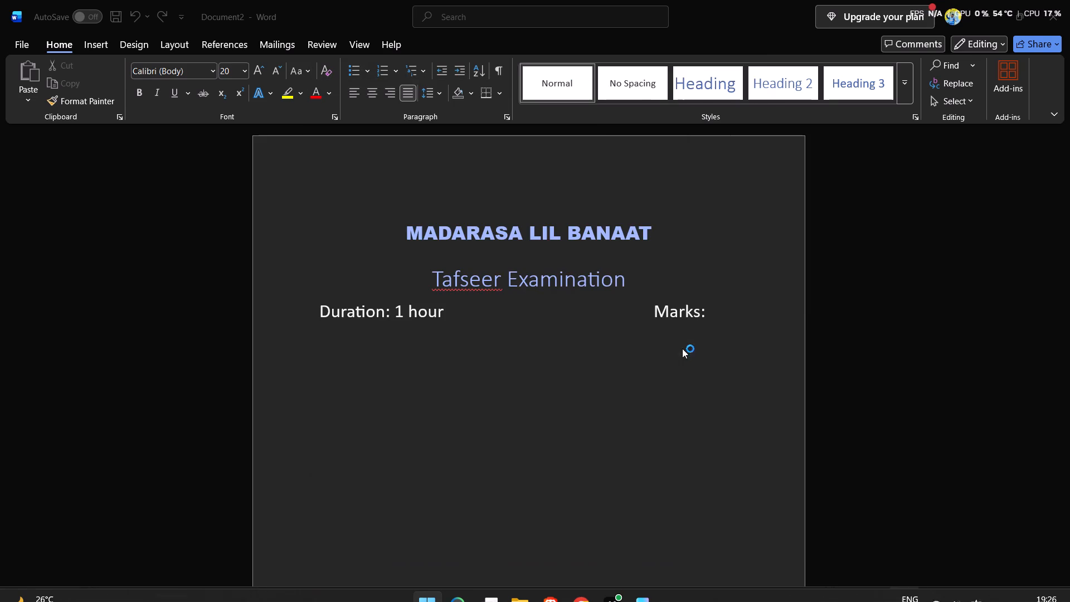
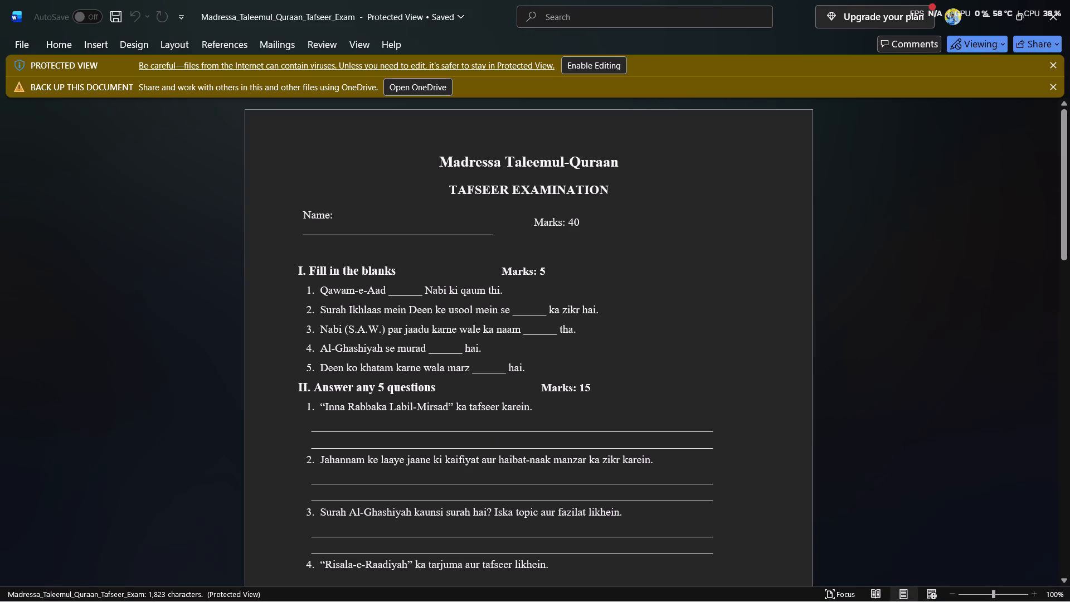
scroll(568, 416, "down", 1)
scroll(490, 525, "down", 5)
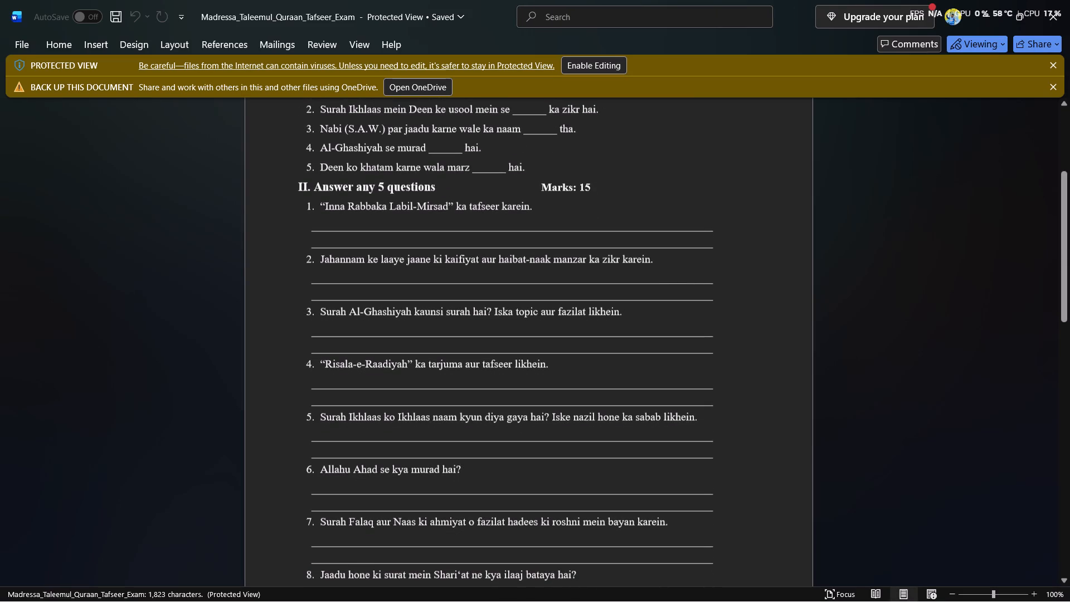
scroll(614, 455, "down", 11)
scroll(629, 483, "up", 3)
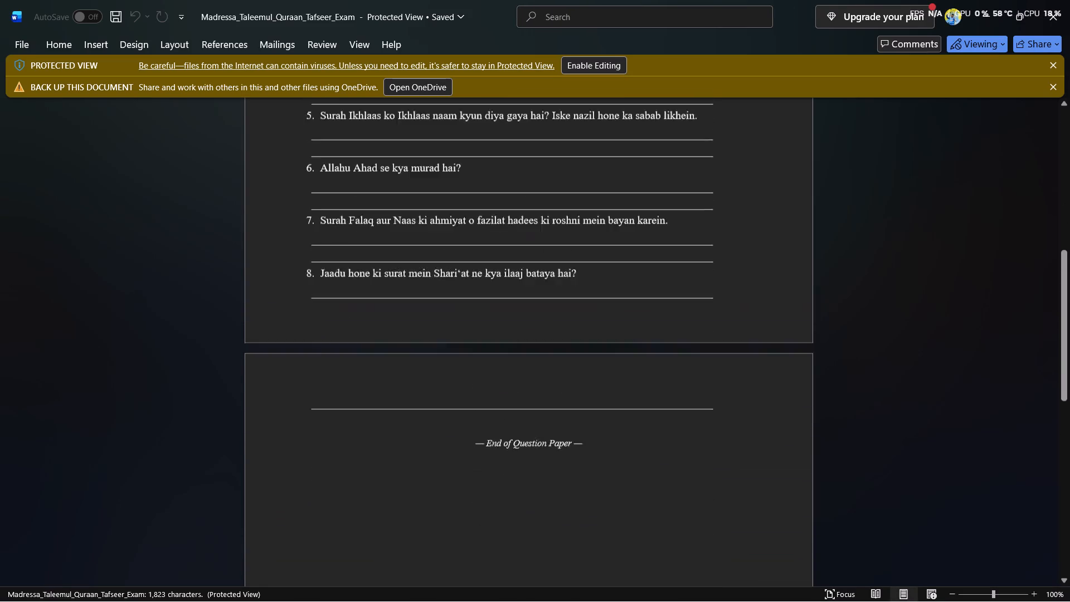
scroll(639, 482, "up", 16)
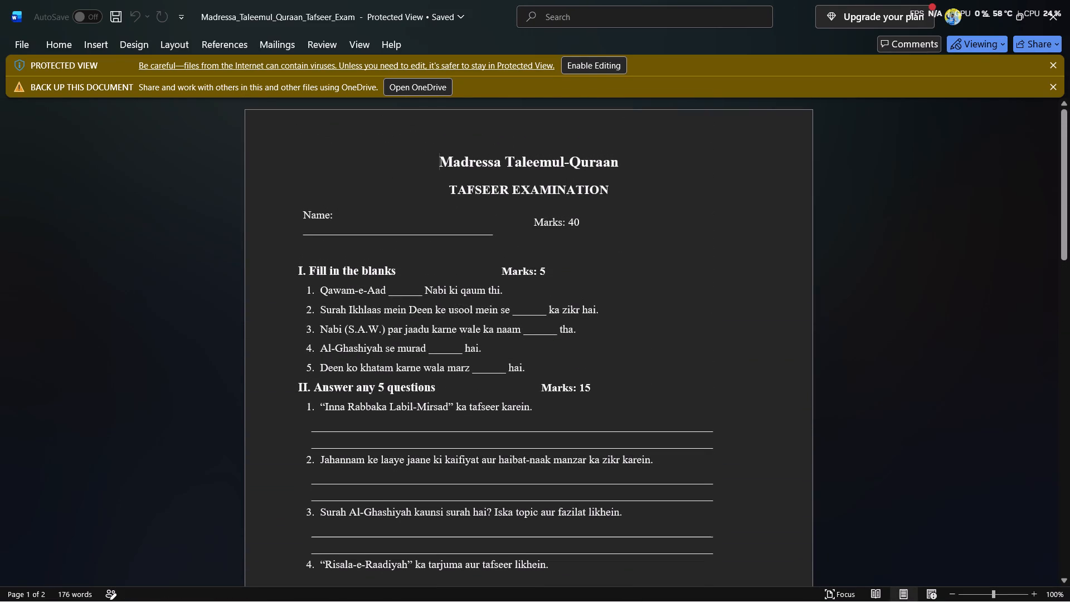
Take the exam document out of Protected View by enabling editing.
left_click(718, 443)
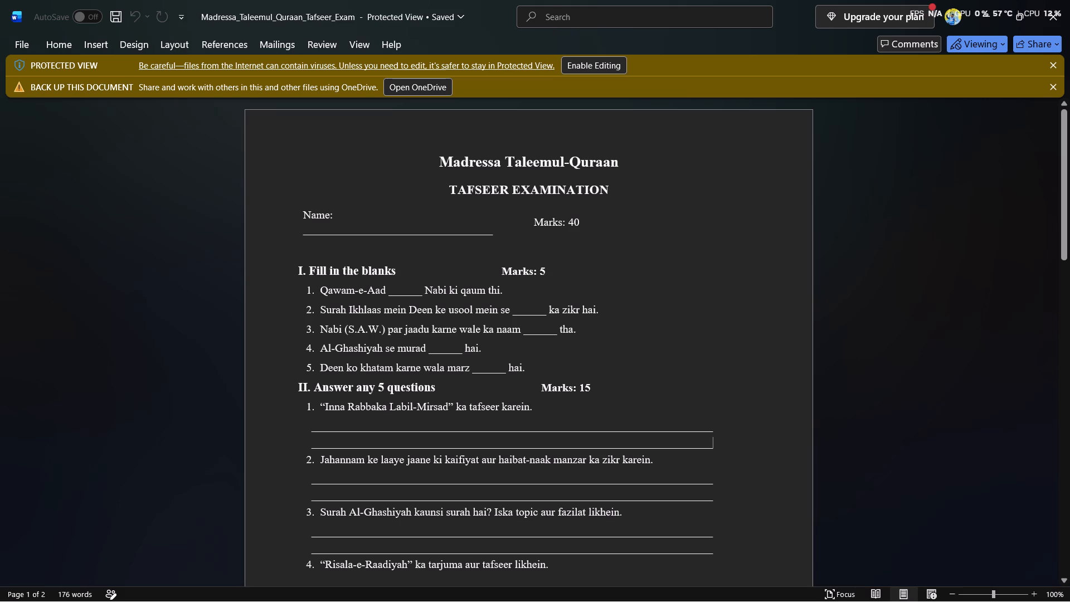
left_click(524, 228)
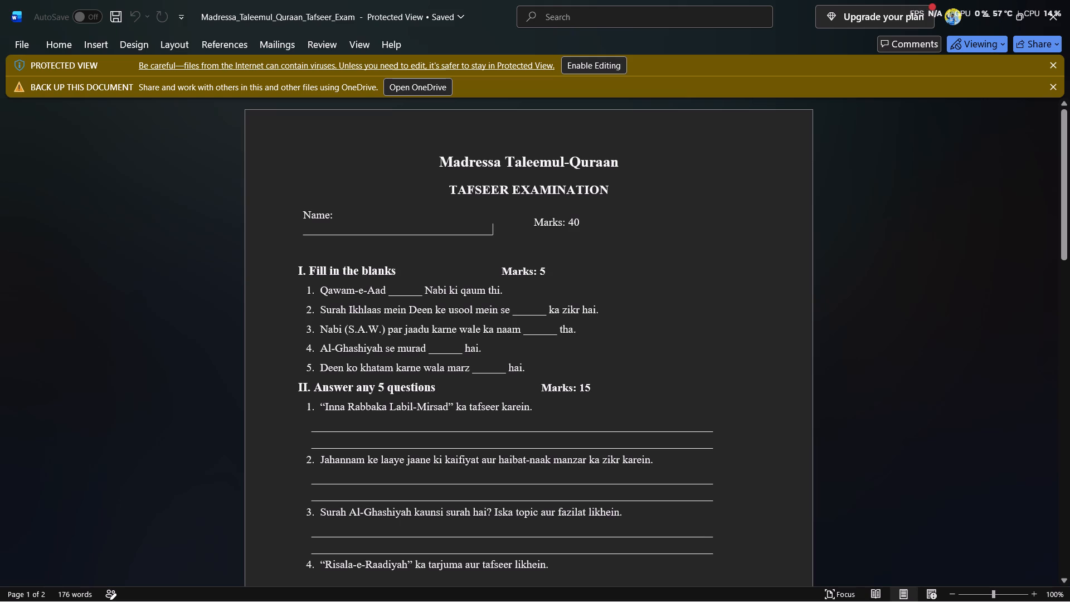
left_click(533, 222)
left_click(533, 220)
left_click(538, 212)
left_click(1000, 40)
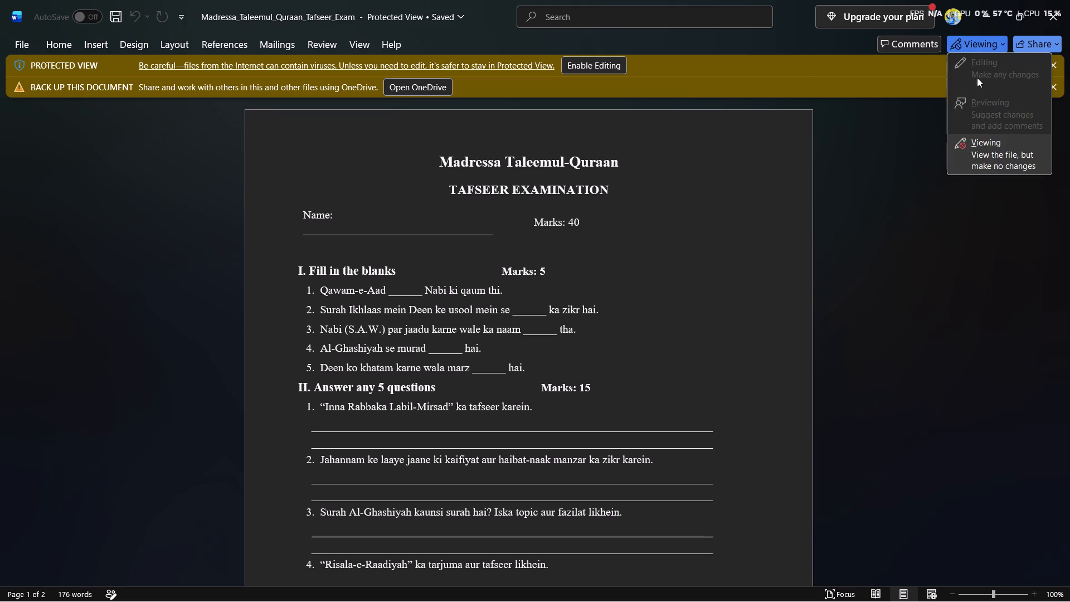
left_click_drag(820, 205, 818, 213)
left_click(571, 57)
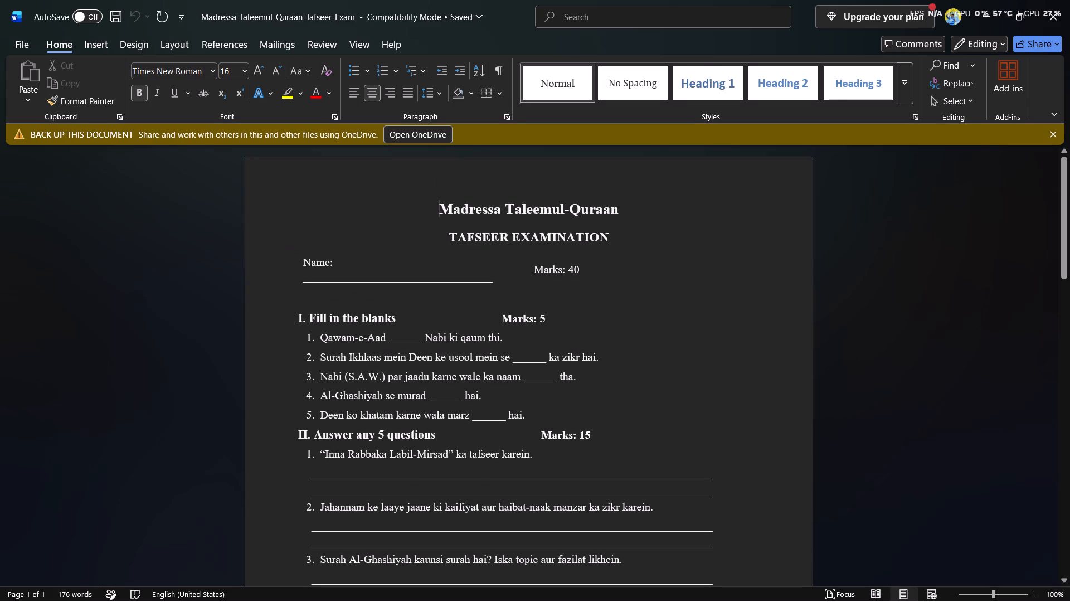
left_click(1050, 139)
Delete the "Name:" label above the blank line under the TAFSEER EXAMINATION title.
left_click(530, 274)
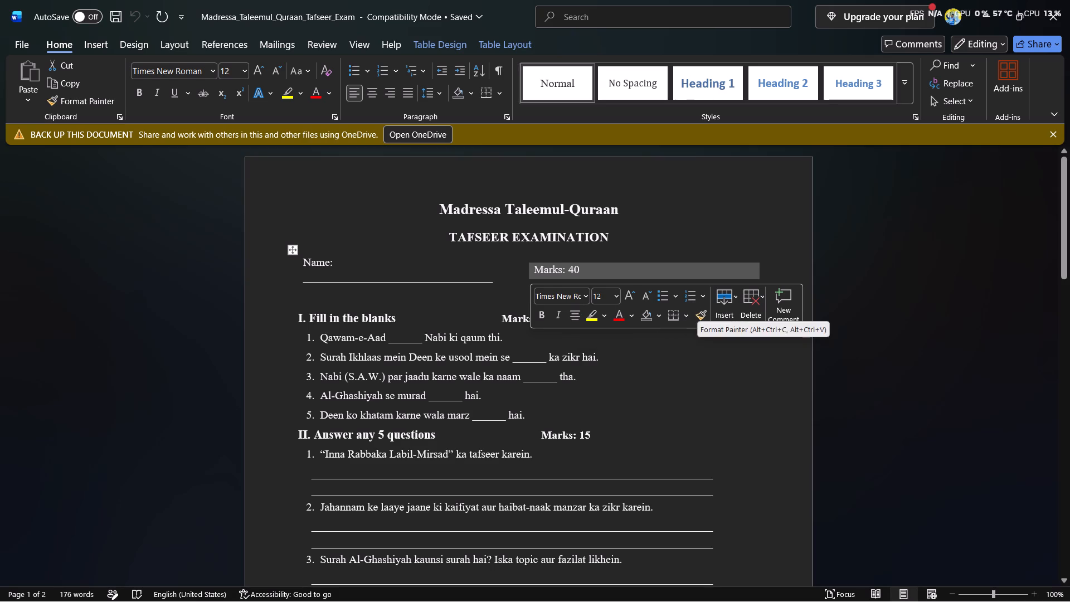
left_click(1028, 366)
left_click(337, 264)
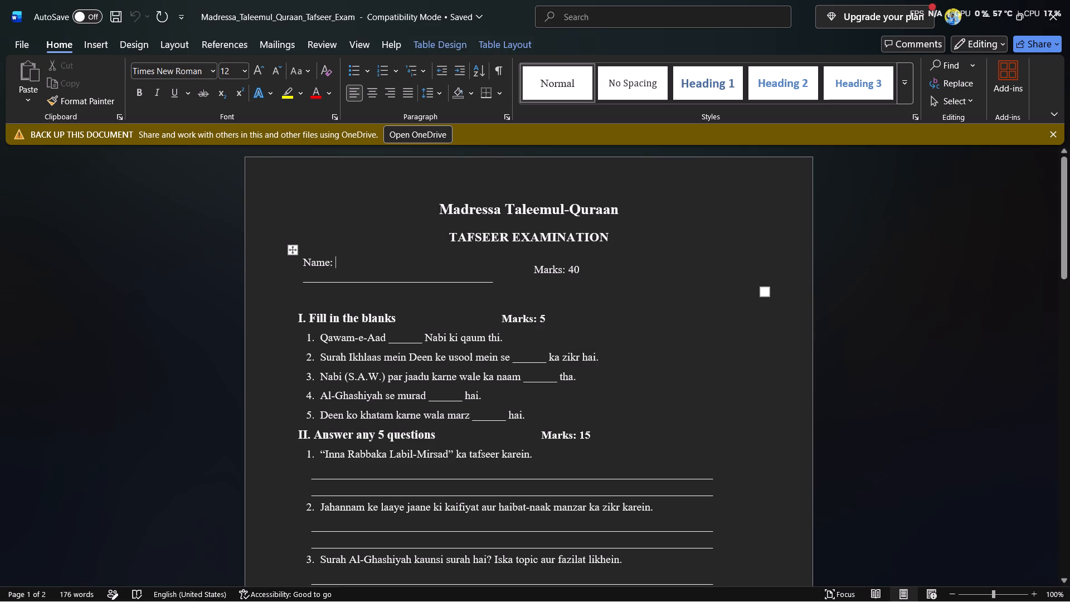
key("BackSpace")
key("BackSpace")
key("BackSpace")
key("BackSpace")
key("BackSpace")
key("BackSpace")
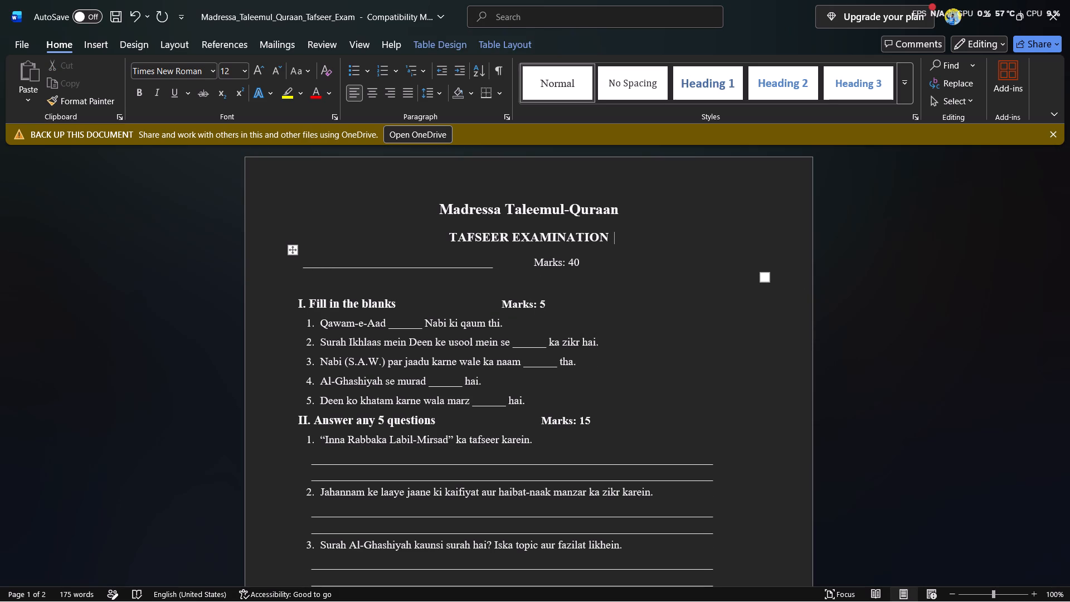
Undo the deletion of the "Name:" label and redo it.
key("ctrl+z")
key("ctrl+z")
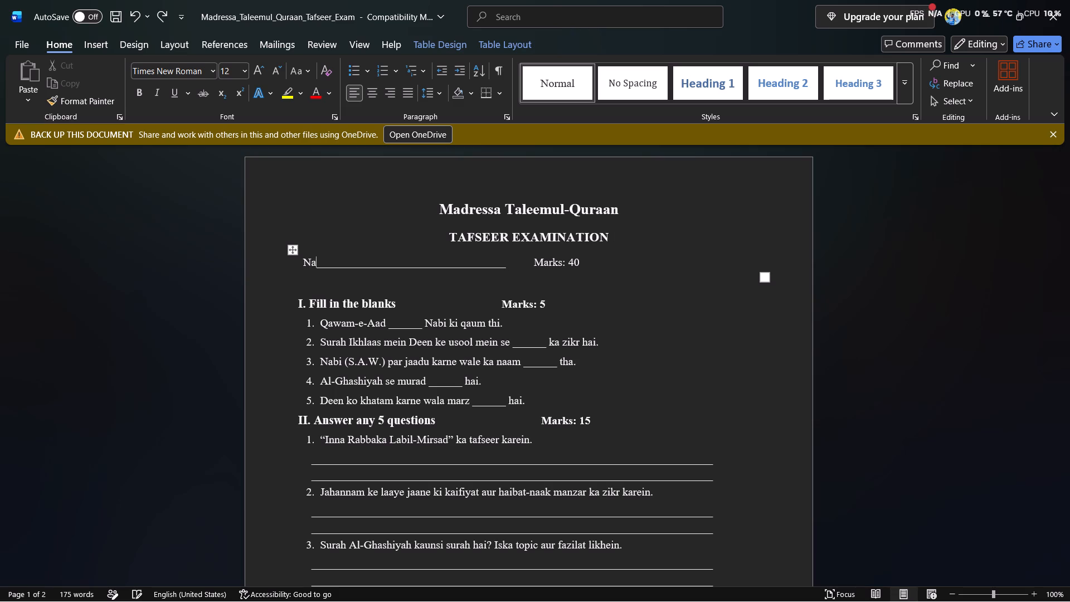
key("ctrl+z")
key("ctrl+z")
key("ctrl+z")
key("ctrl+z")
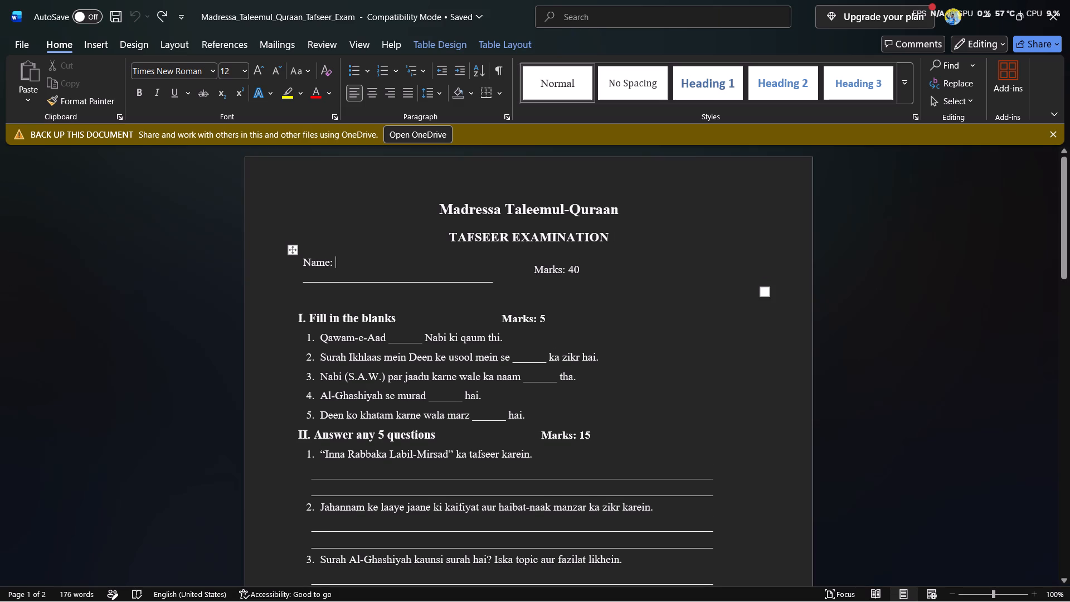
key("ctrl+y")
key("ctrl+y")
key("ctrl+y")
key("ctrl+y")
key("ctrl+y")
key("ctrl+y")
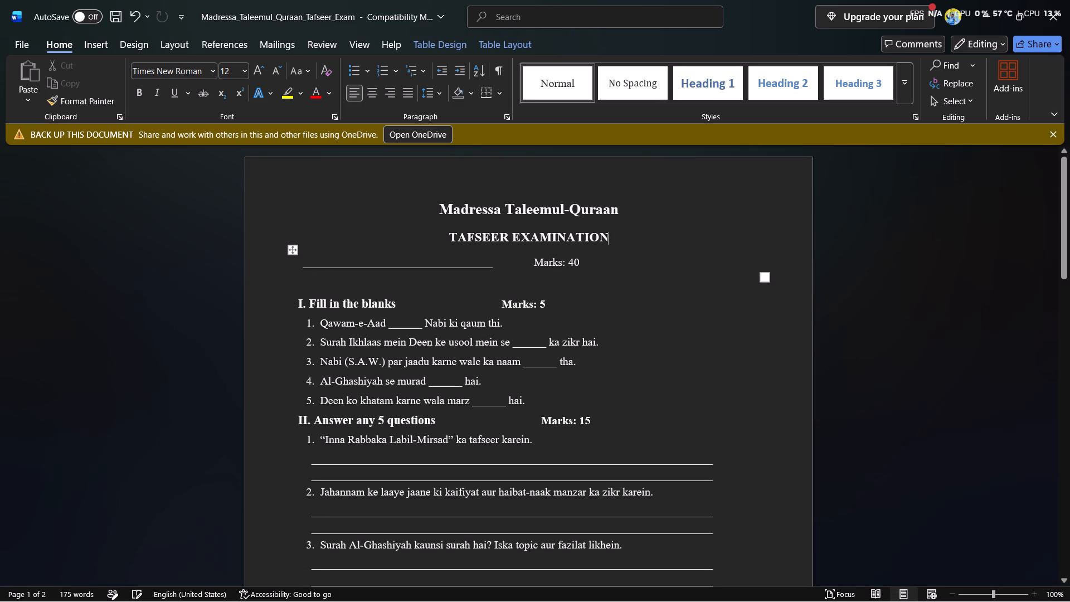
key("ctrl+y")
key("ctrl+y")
Delete the leftover name blank line together with its table cell beside "Marks: 40".
left_click_drag(503, 268, 291, 272)
key("BackSpace")
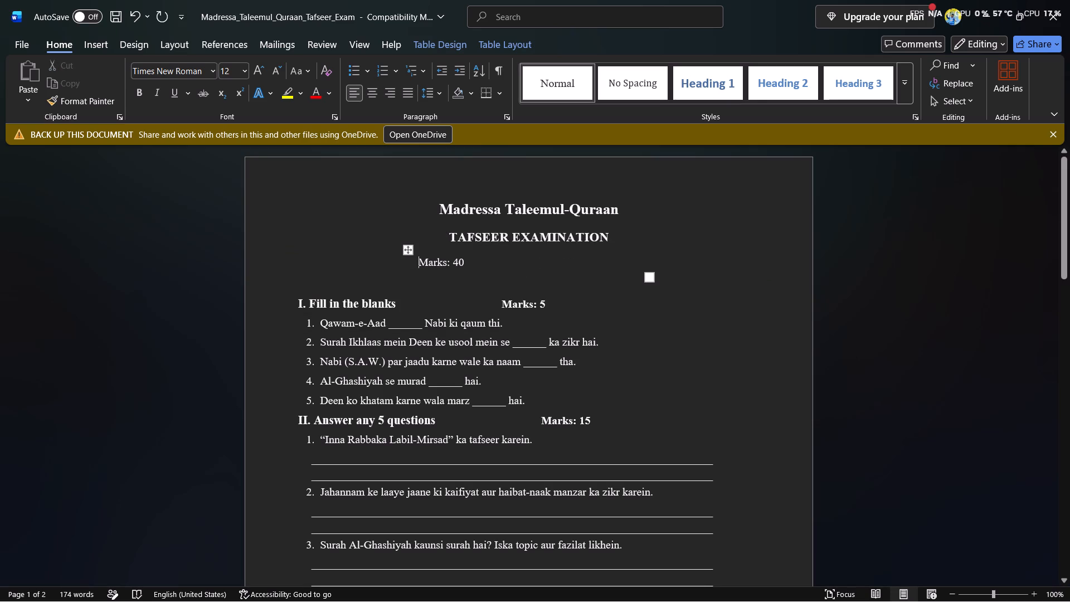
Move the "Marks: 40" table to the right half of the page, below the TAFSEER EXAMINATION title.
left_click(473, 260)
left_click_drag(406, 250, 384, 251)
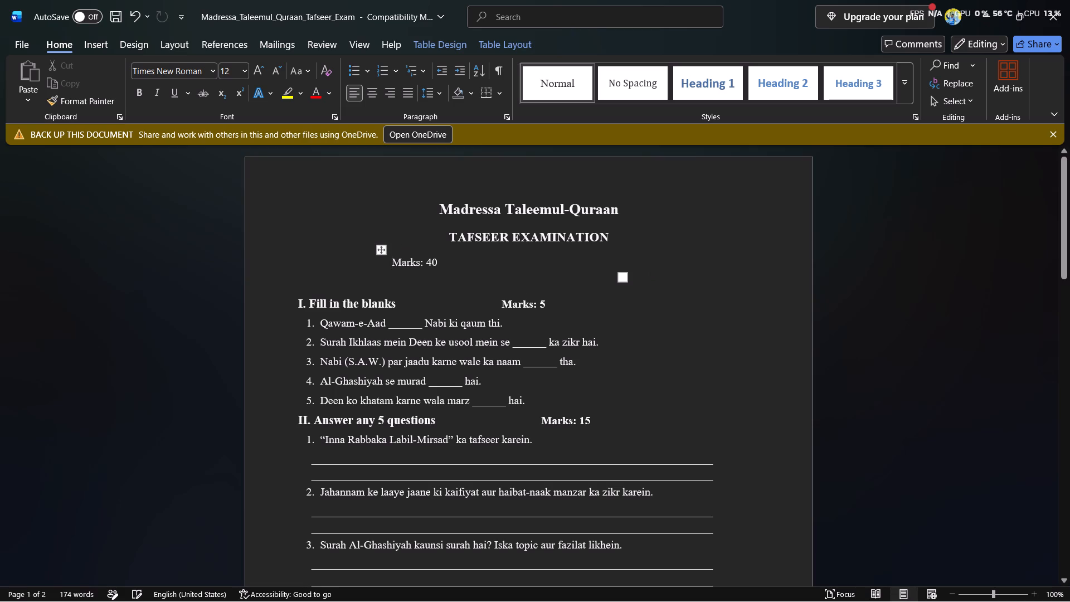
left_click_drag(380, 249, 334, 249)
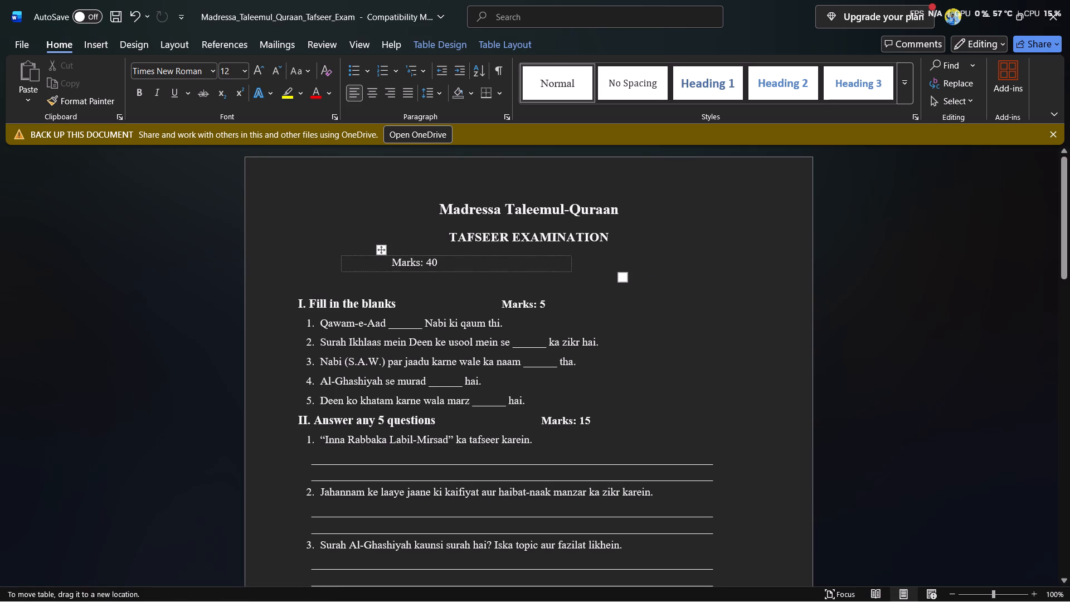
left_click_drag(334, 249, 298, 251)
left_click_drag(289, 251, 351, 258)
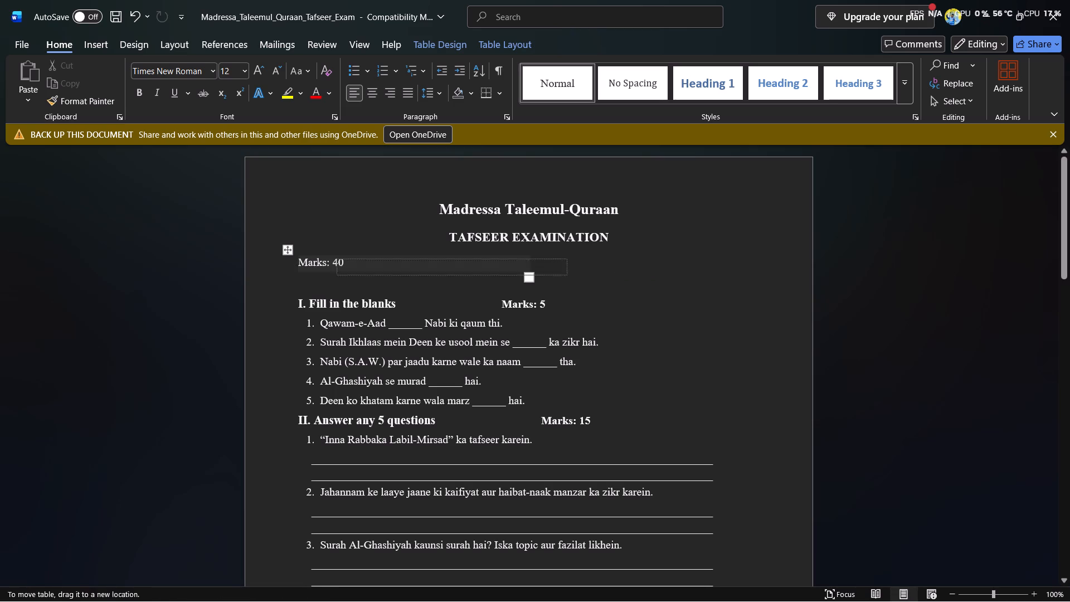
left_click_drag(351, 258, 580, 254)
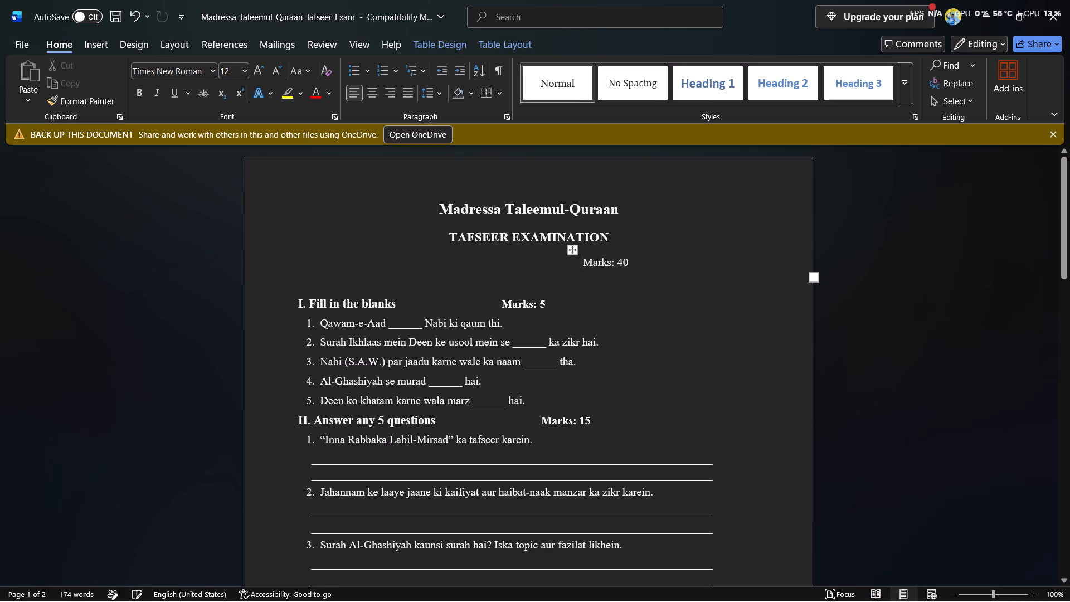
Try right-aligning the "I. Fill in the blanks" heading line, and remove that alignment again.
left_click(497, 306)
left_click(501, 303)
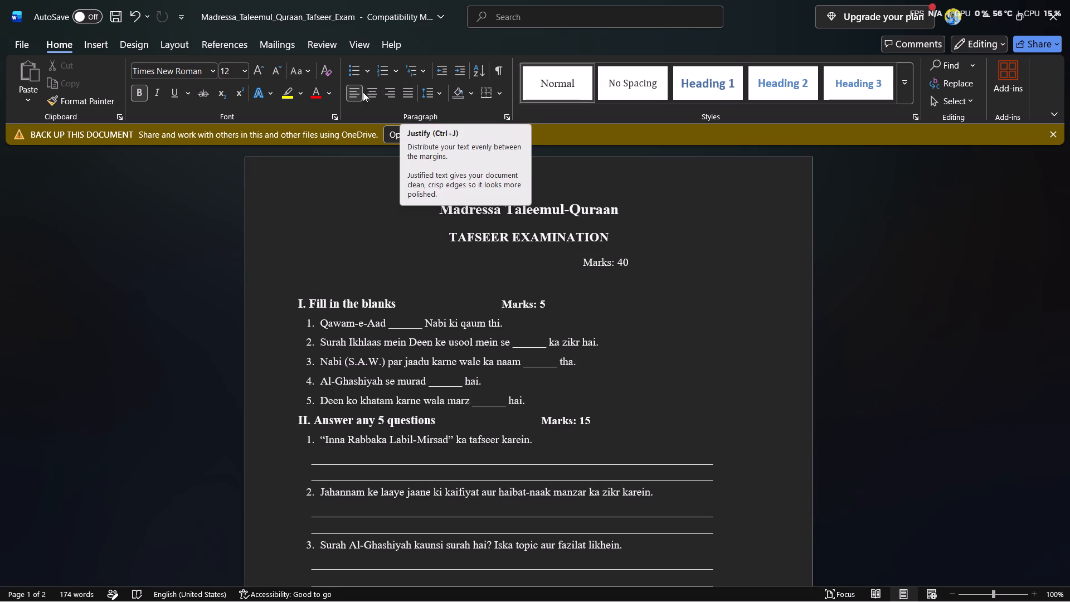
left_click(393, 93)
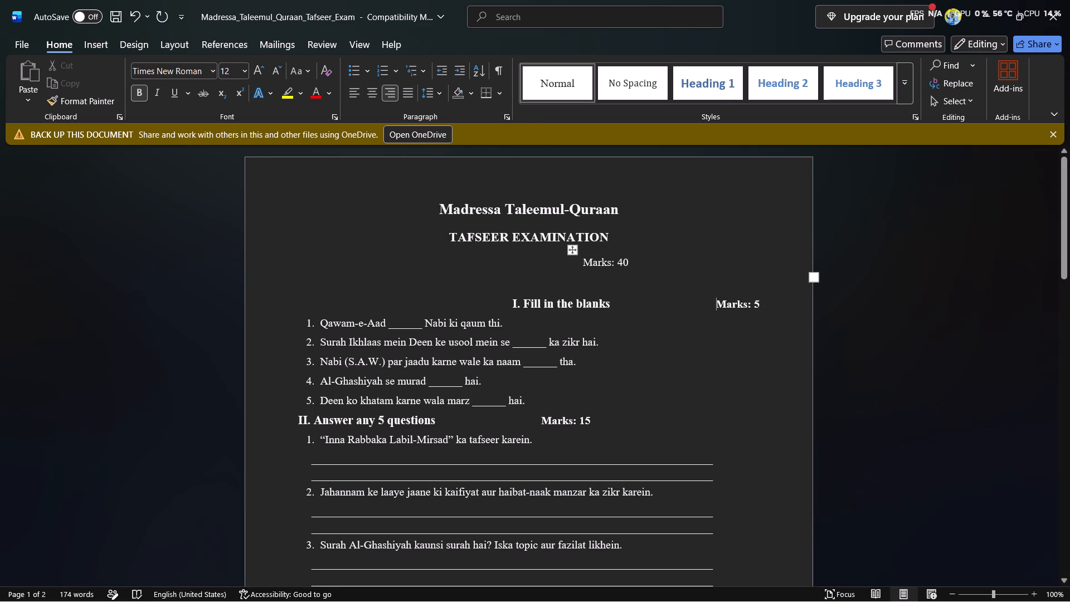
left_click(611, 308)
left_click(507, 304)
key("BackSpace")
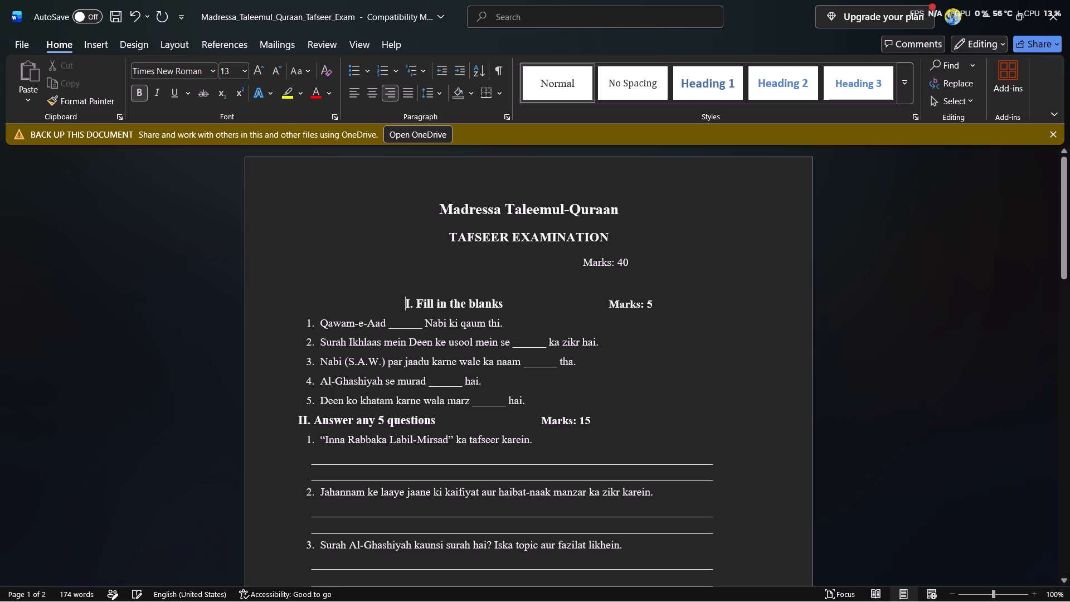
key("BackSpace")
Shift "Marks: 5" on the "I. Fill in the blanks" line toward the page's right margin using spaces and tabs.
left_click(495, 299)
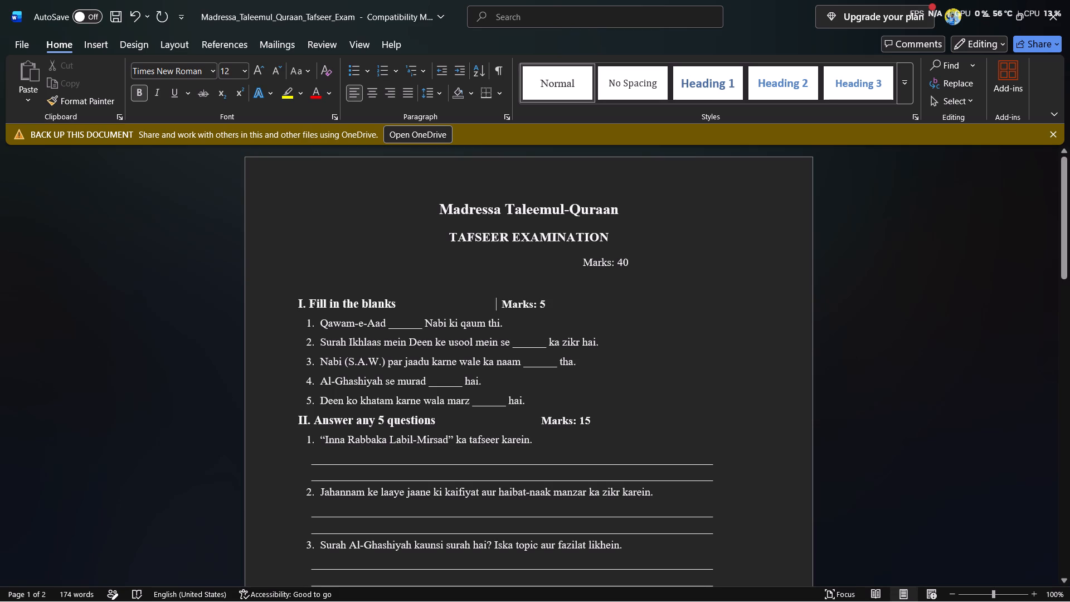
key("space")
key("space")
key("space")
key("space")
key("Tab")
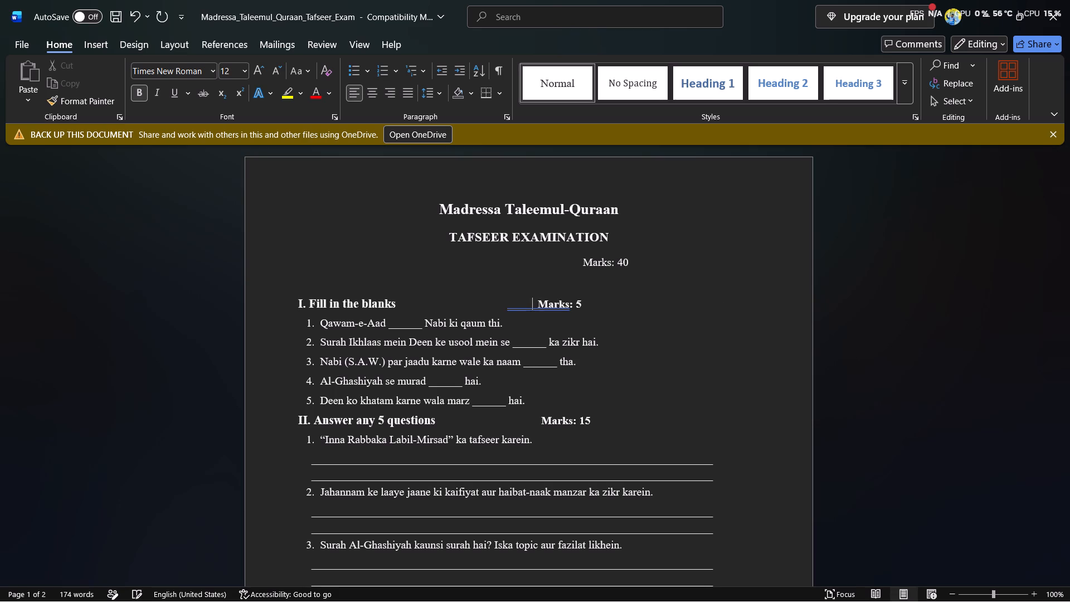
key("Tab")
key("Tab")
key("Tab")
key("Tab")
key("Tab")
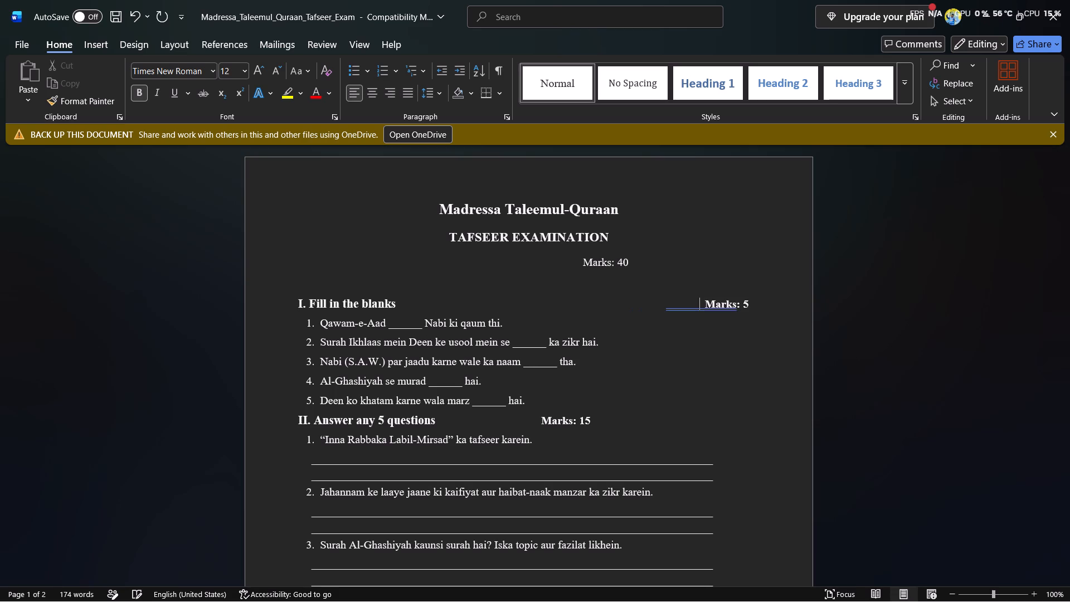
key("Tab")
key("BackSpace")
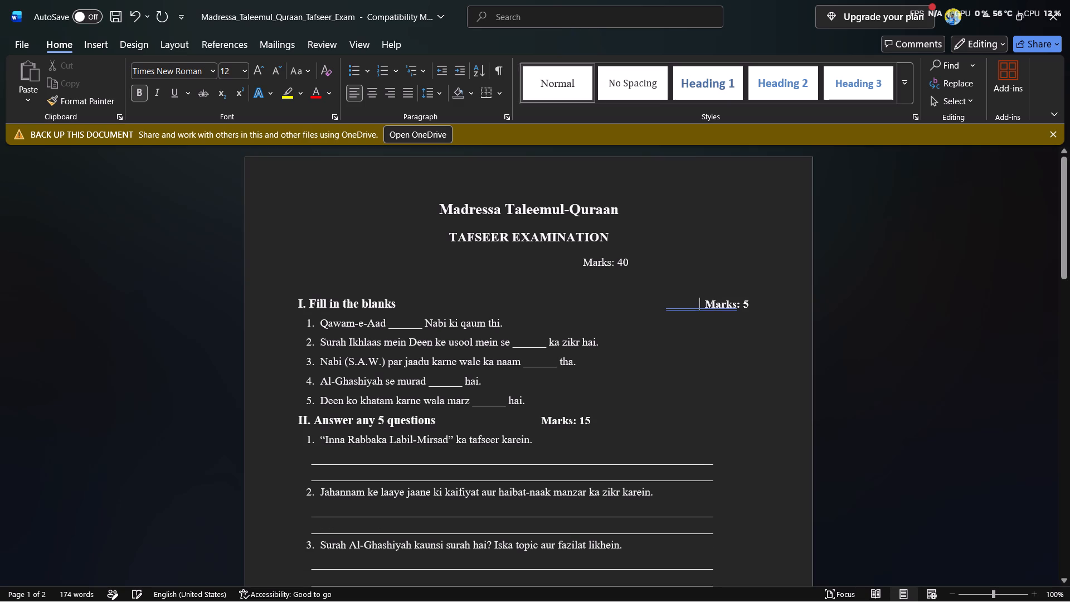
key("BackSpace")
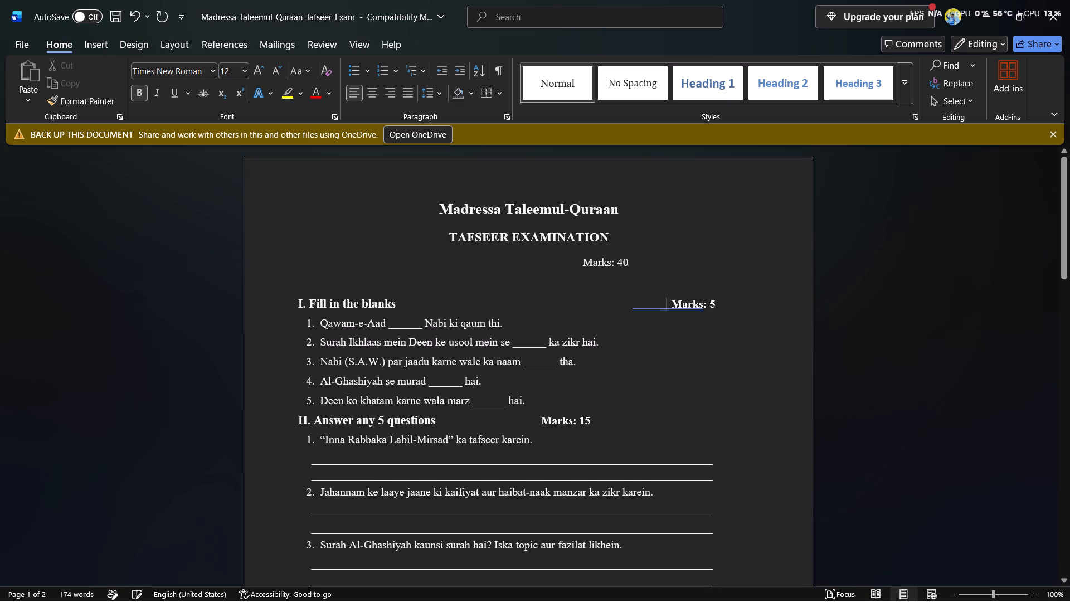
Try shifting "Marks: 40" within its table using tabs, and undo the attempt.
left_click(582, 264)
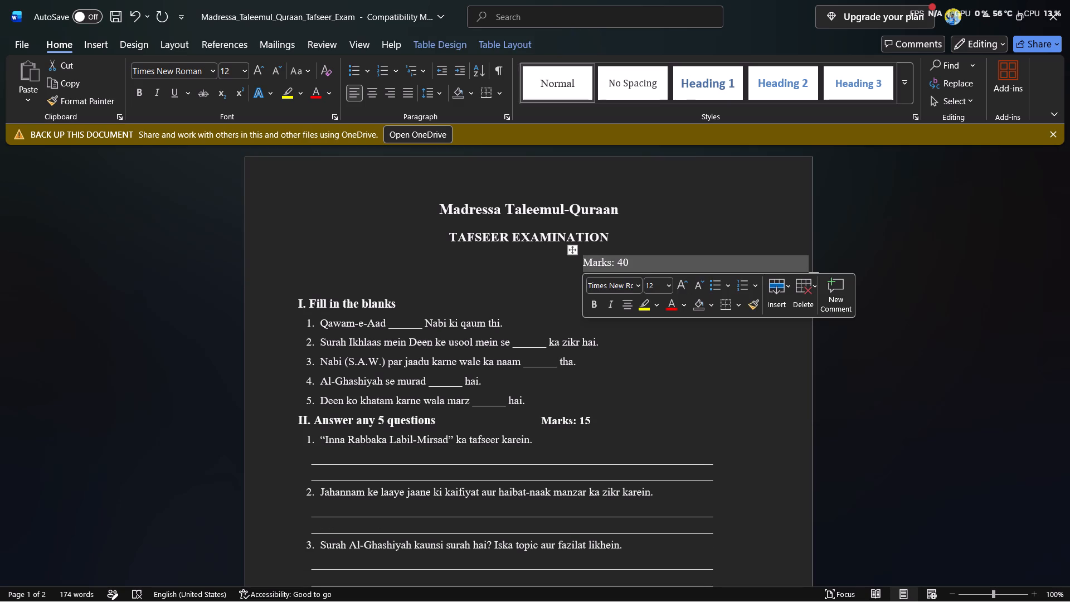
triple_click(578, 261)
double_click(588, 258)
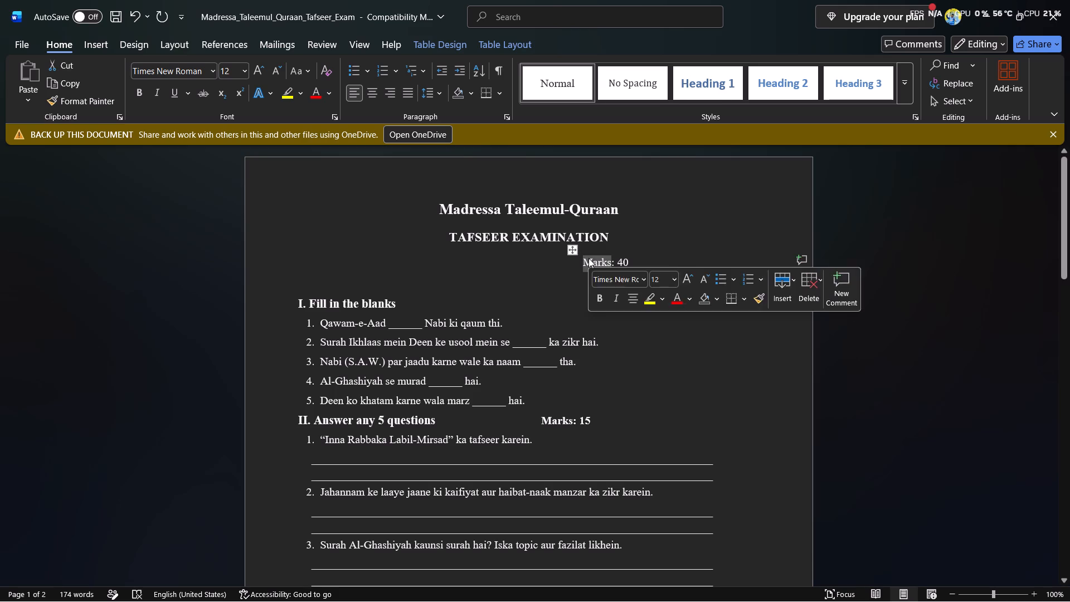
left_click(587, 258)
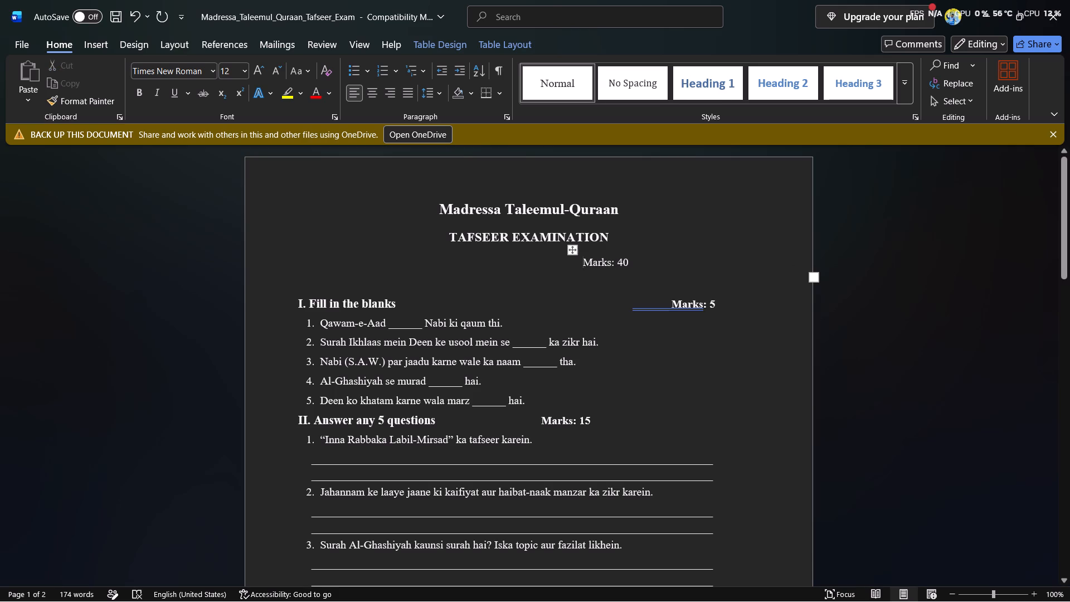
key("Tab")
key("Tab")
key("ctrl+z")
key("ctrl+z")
Shrink the "Marks: 40" table's width until it just fits its text.
left_click_drag(815, 279, 709, 281)
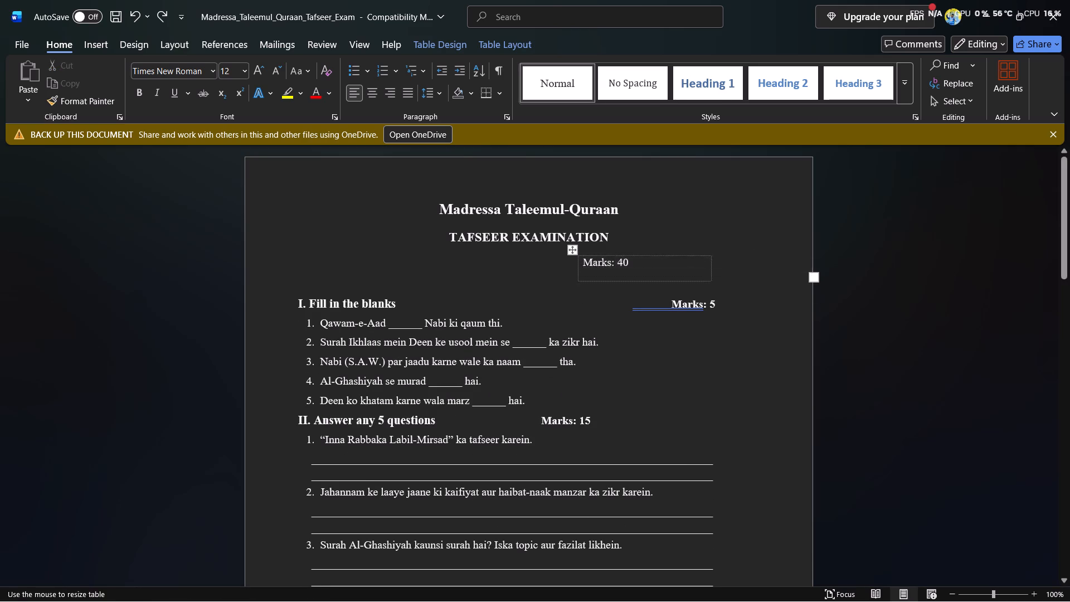
left_click_drag(709, 281, 715, 280)
left_click_drag(716, 288, 653, 274)
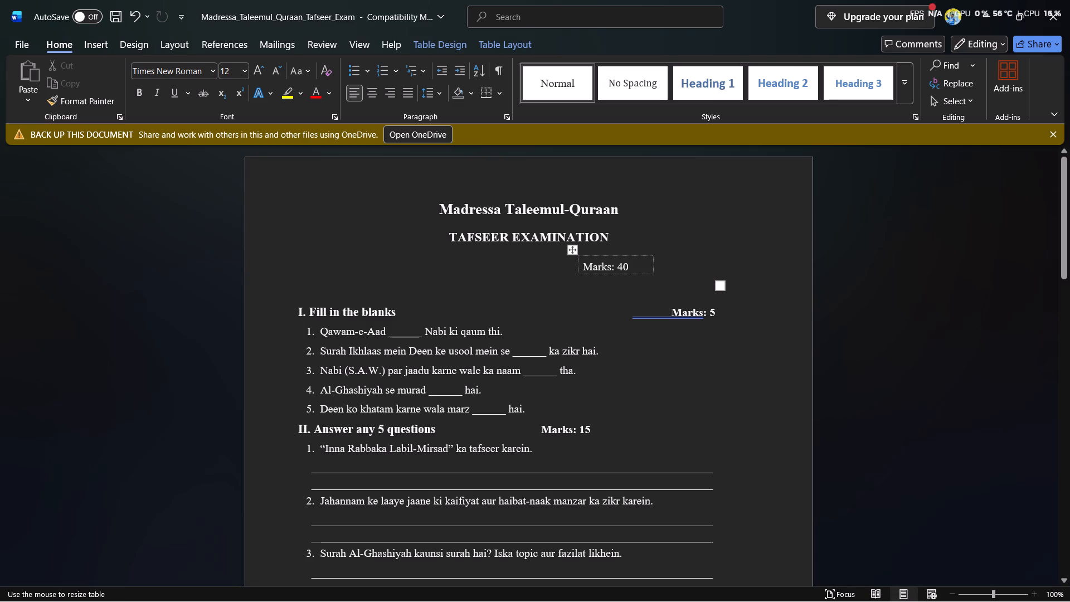
left_click_drag(653, 274, 637, 274)
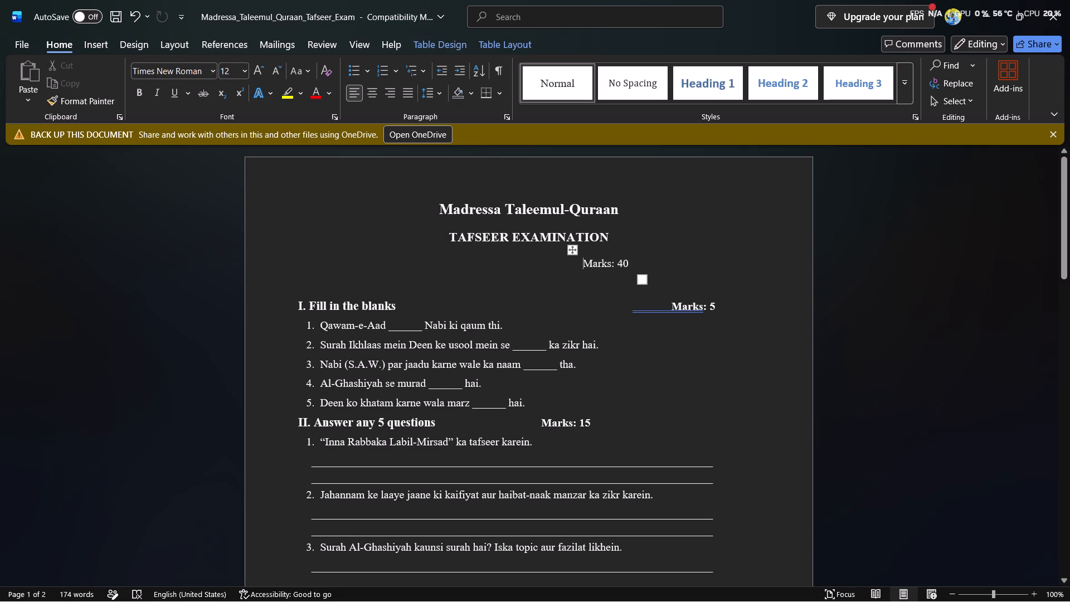
Move the narrowed "Marks: 40" table out to the page's right margin, just below the TAFSEER EXAMINATION title line.
left_click_drag(573, 250, 675, 251)
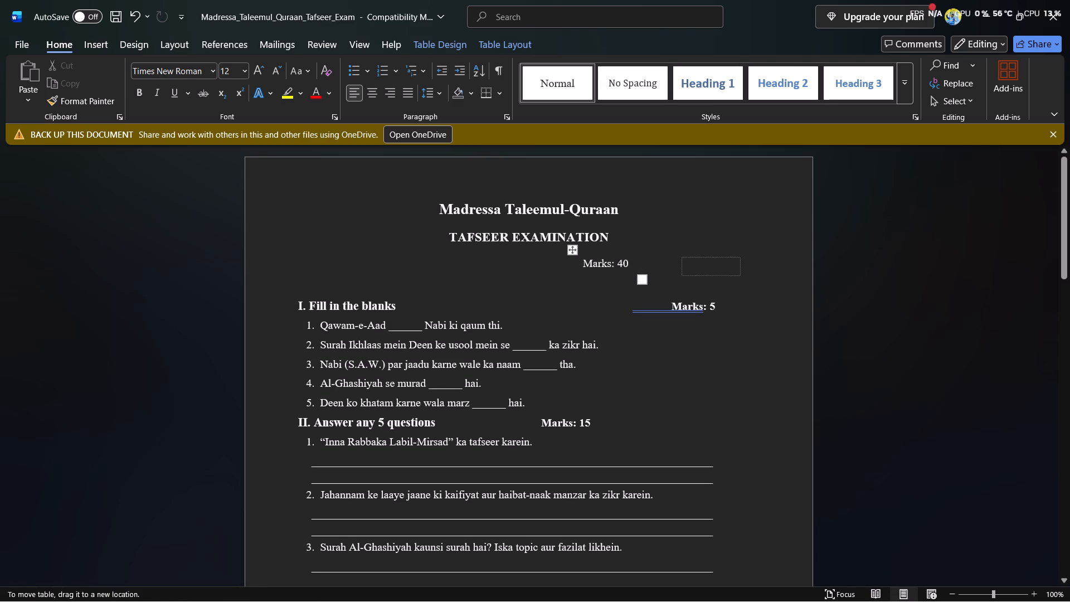
left_click_drag(675, 251, 660, 247)
left_click_drag(660, 247, 685, 239)
left_click_drag(685, 239, 708, 246)
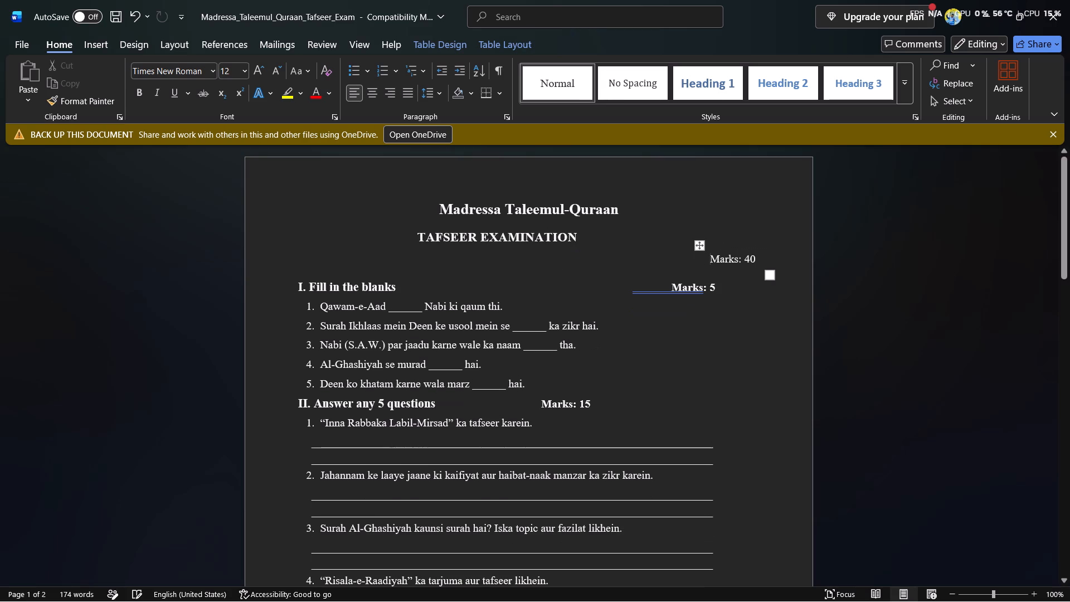
left_click(908, 334)
left_click(674, 295)
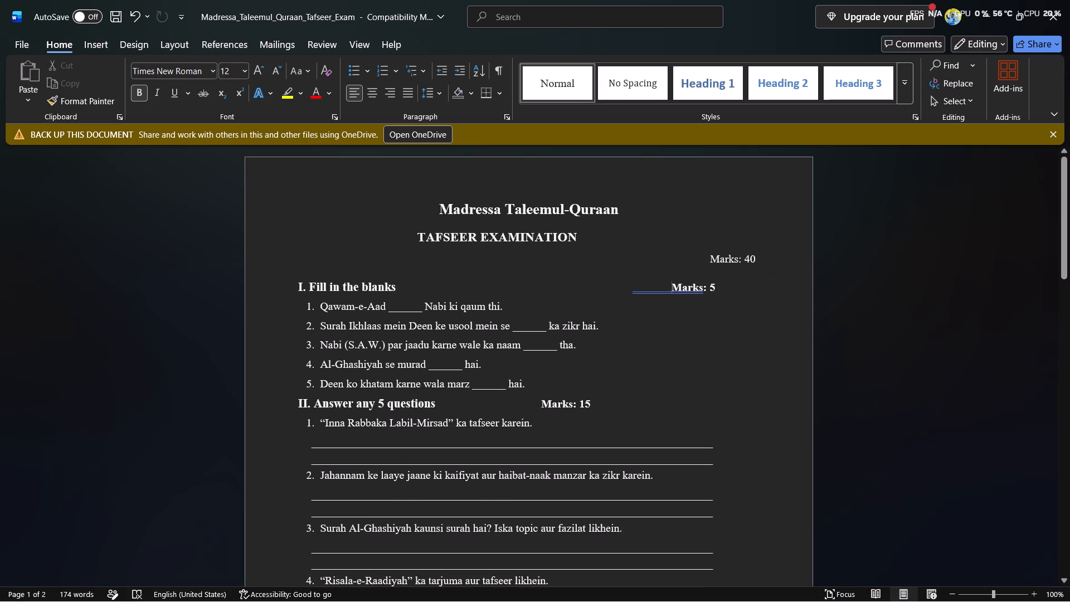
left_click(705, 294)
Delete the blank answer lines under questions 1 to 5 of "II. Answer any 5 questions".
scroll(574, 427, "down", 1)
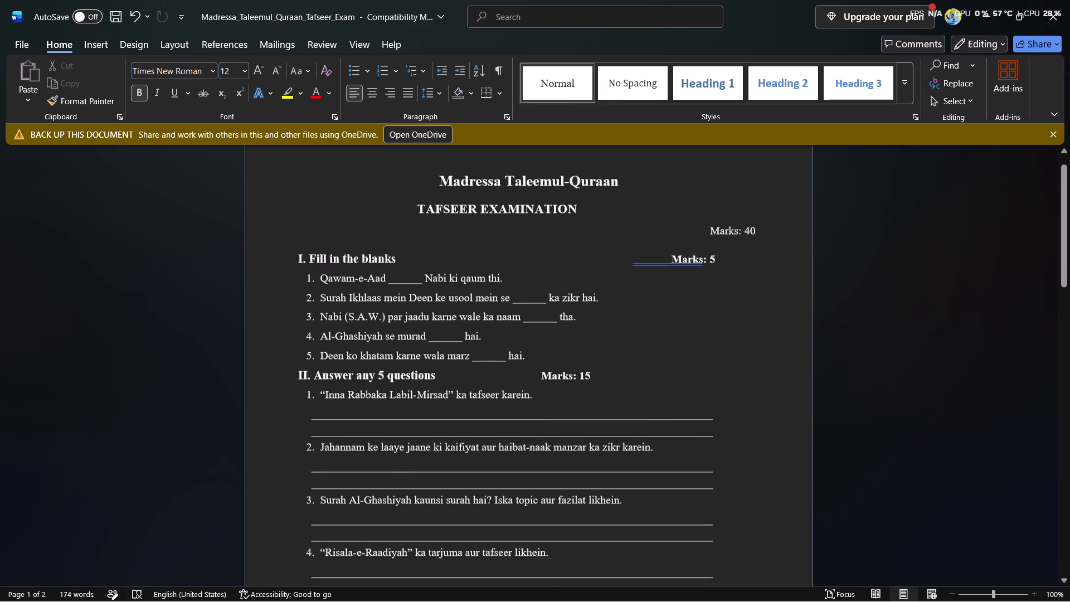
left_click_drag(303, 408, 727, 430)
key("BackSpace")
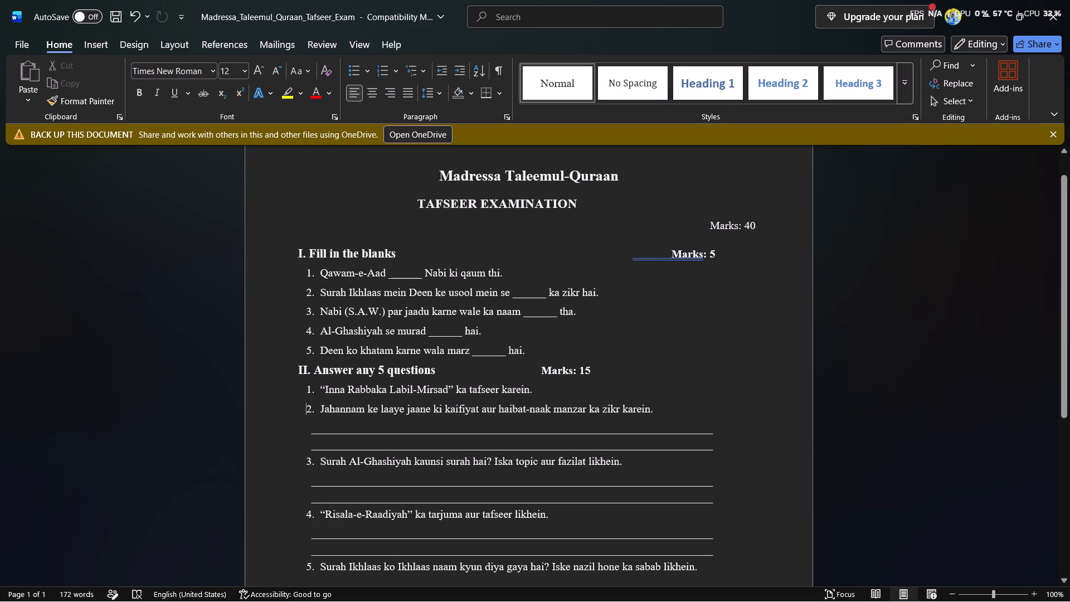
left_click_drag(309, 426, 719, 447)
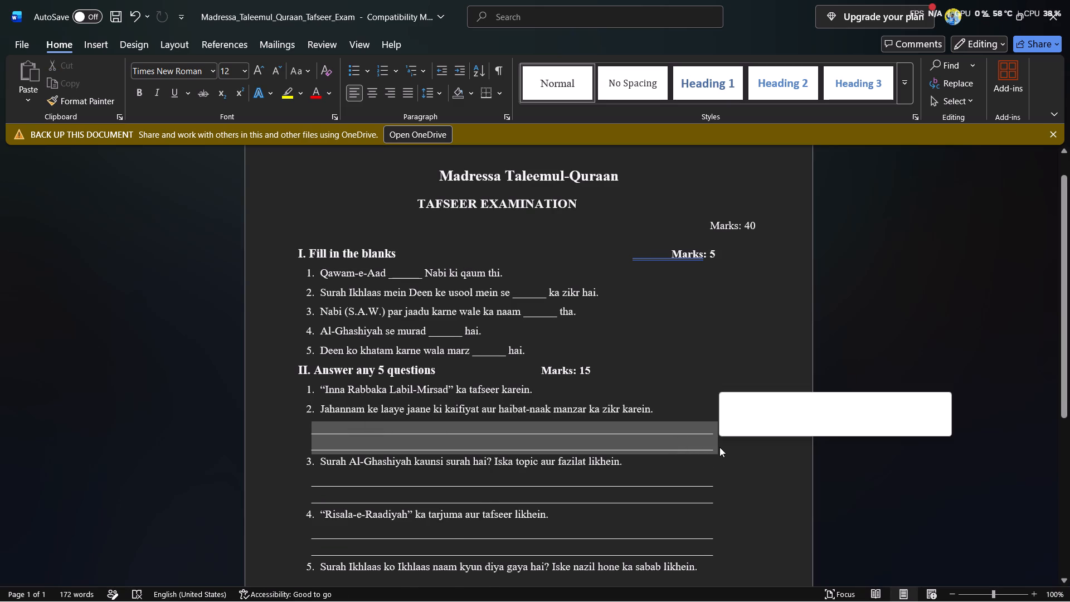
key("BackSpace")
left_click_drag(304, 451, 676, 472)
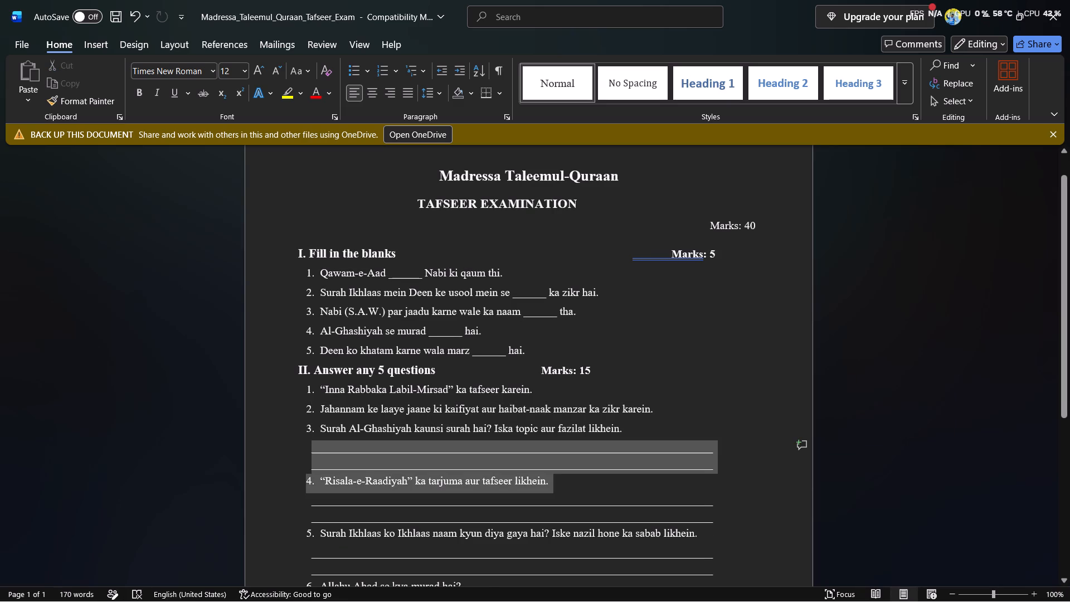
left_click_drag(676, 472, 717, 462)
key("BackSpace")
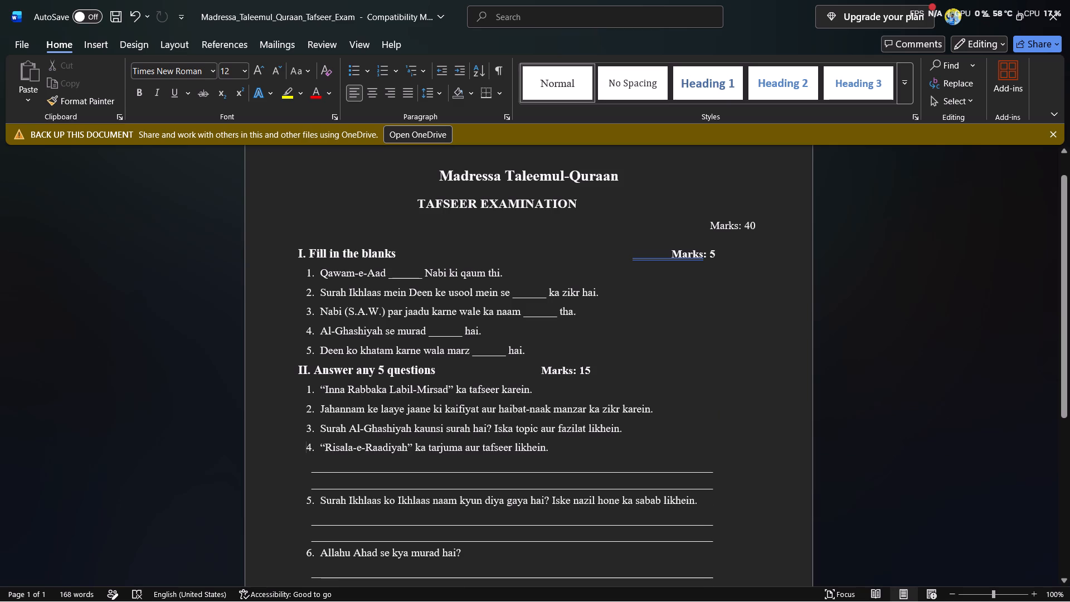
left_click_drag(309, 468, 664, 483)
key("BackSpace")
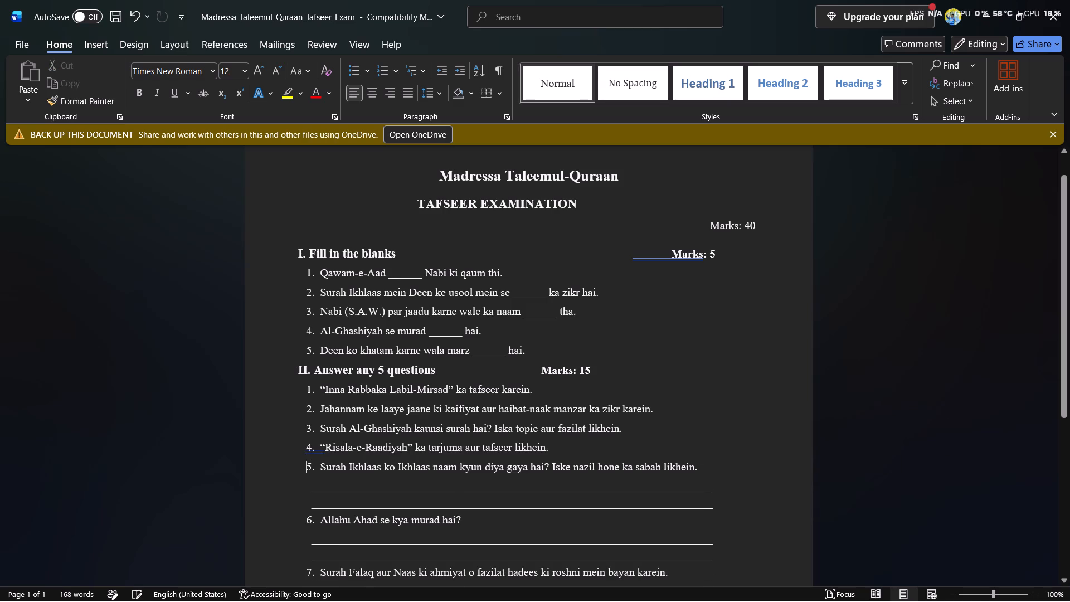
left_click_drag(313, 491, 719, 496)
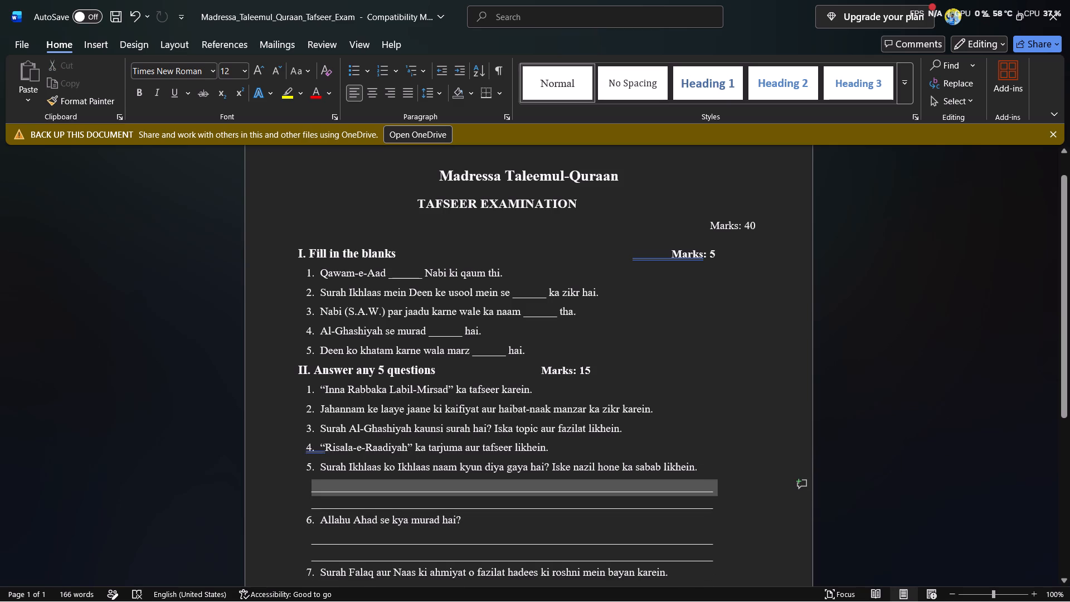
left_click_drag(719, 496, 720, 503)
key("BackSpace")
Delete the blank answer lines under questions 6 to 8, including the gap before "End of Question Paper".
scroll(672, 513, "down", 3)
scroll(323, 396, "down", 3)
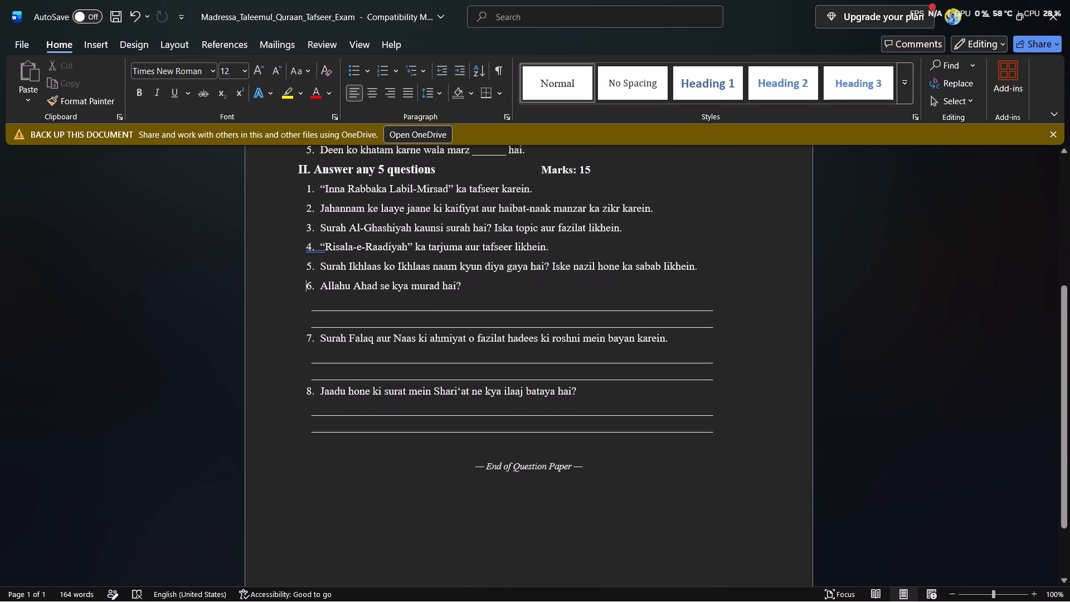
left_click_drag(310, 310, 705, 323)
key("BackSpace")
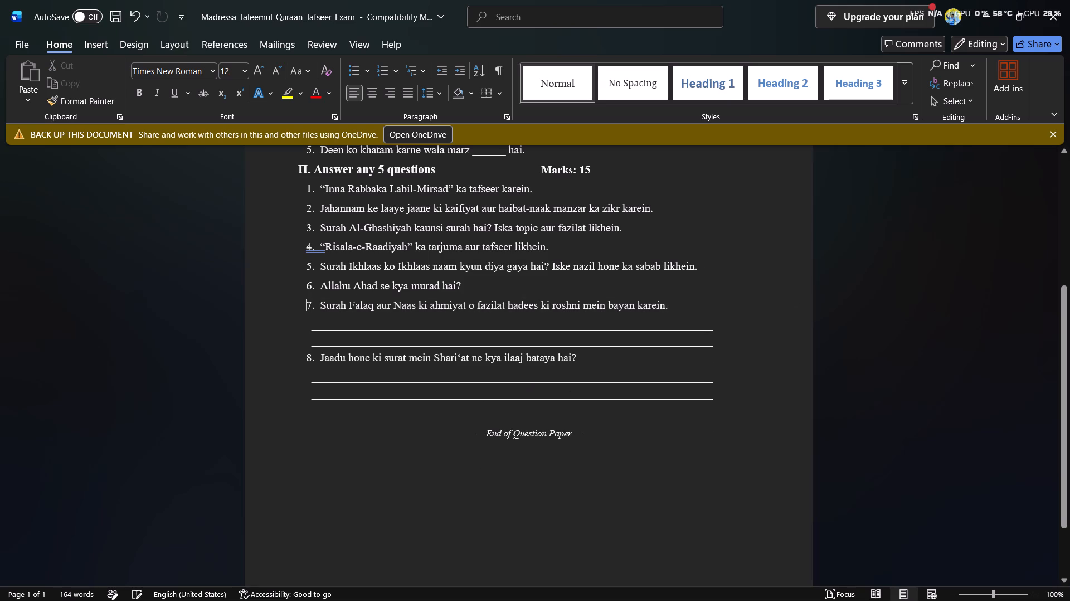
left_click_drag(312, 329, 766, 344)
key("BackSpace")
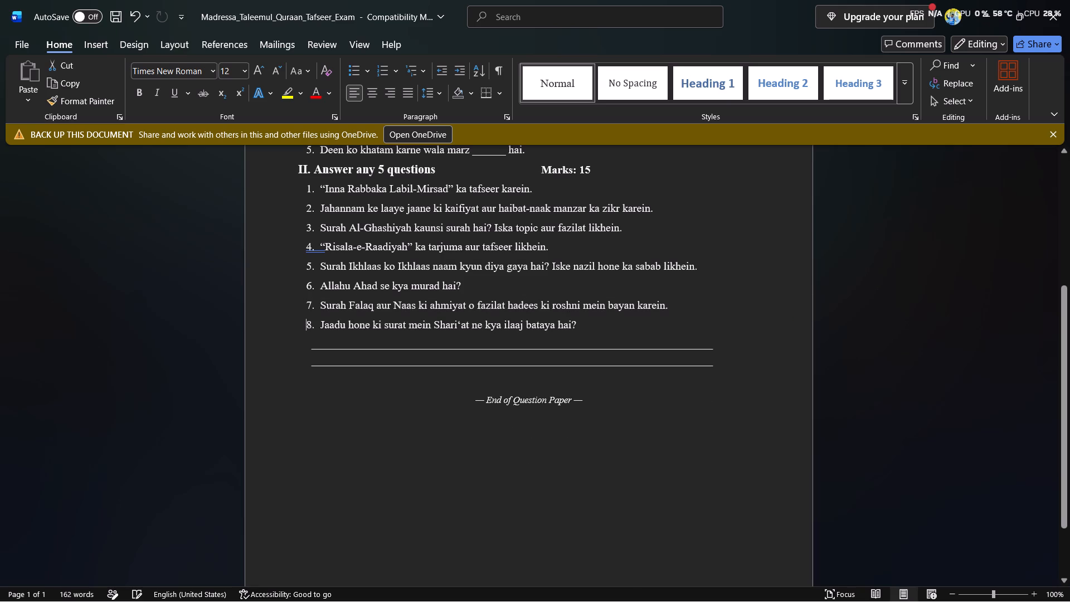
left_click_drag(302, 338, 708, 371)
key("BackSpace")
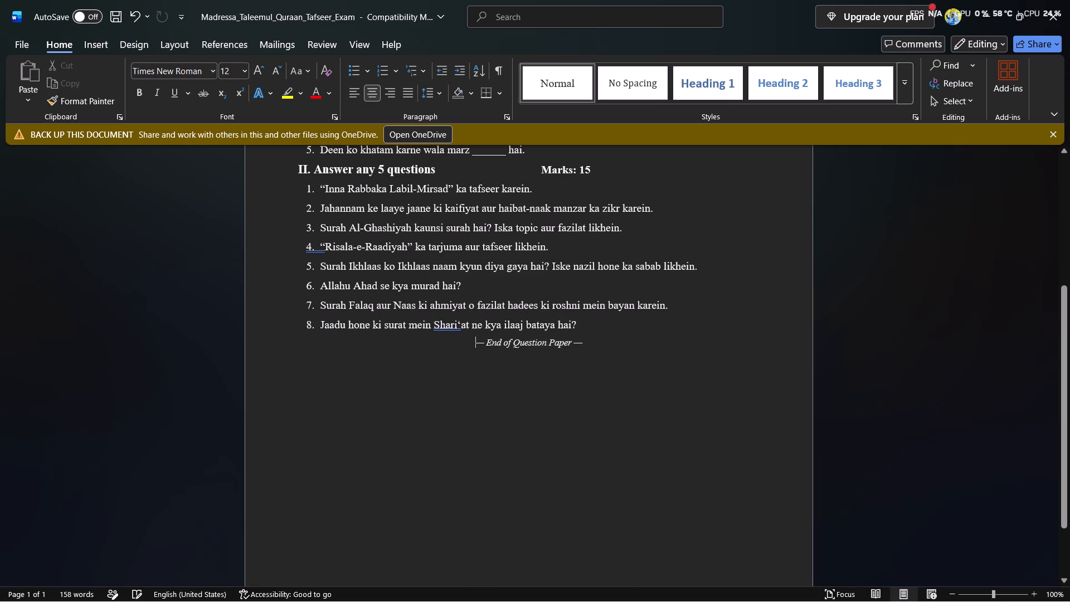
Insert three empty lines after question 8, above the "End of Question Paper" line.
scroll(570, 357, "up", 3)
scroll(585, 445, "up", 3)
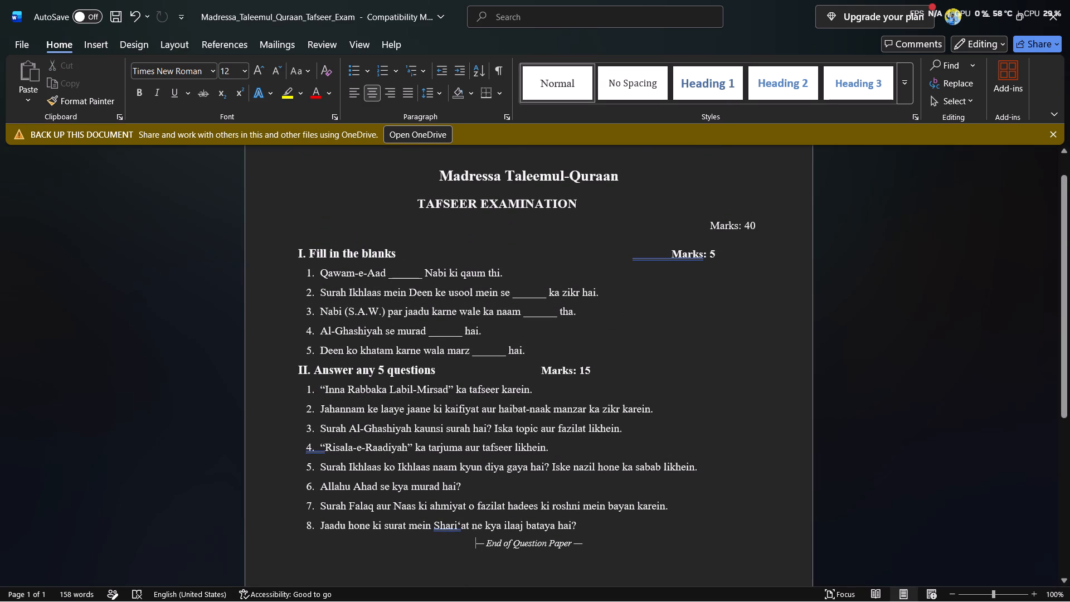
scroll(398, 474, "down", 2)
left_click(586, 455)
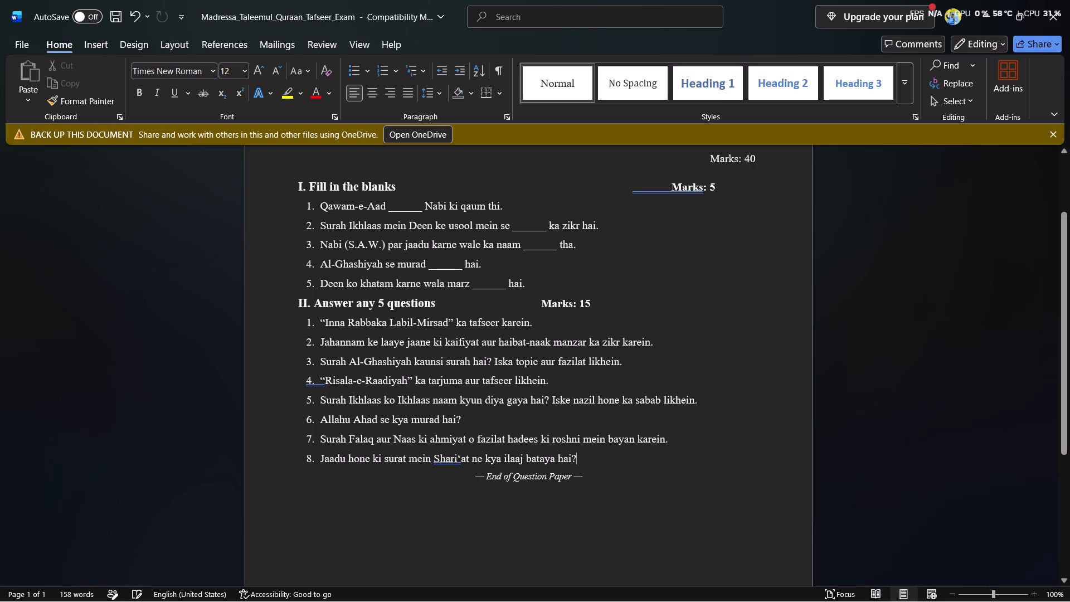
key("Return")
key("Return")
key("Return")
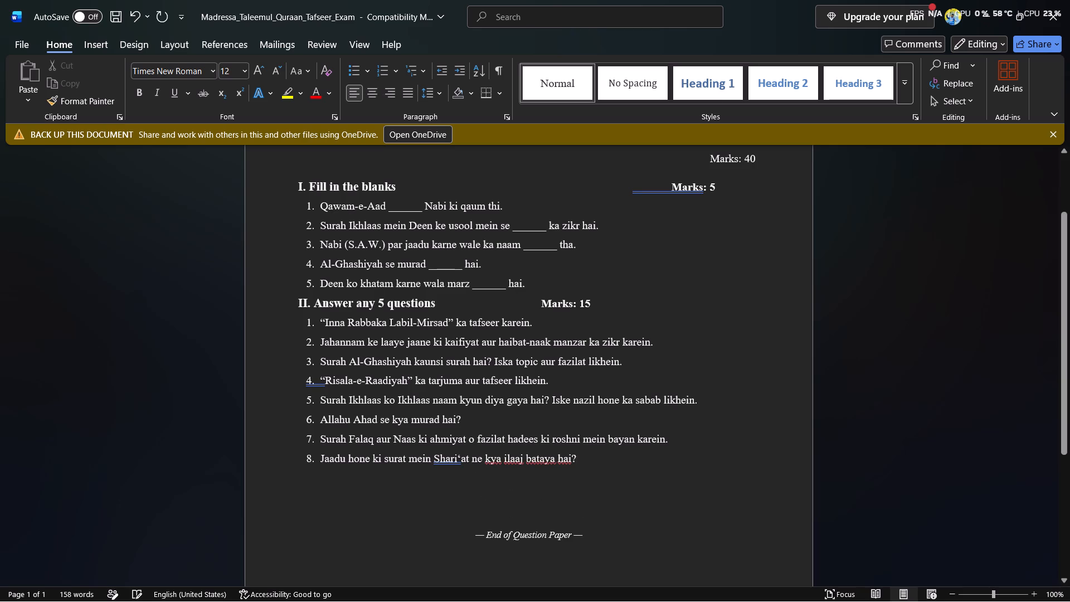
Shift "Marks: 15" on the "II. Answer any 5 questions" line toward the page's right margin with four tabs.
scroll(492, 317, "up", 3)
scroll(465, 376, "down", 3)
left_click(532, 299)
left_click(537, 300)
key("Tab")
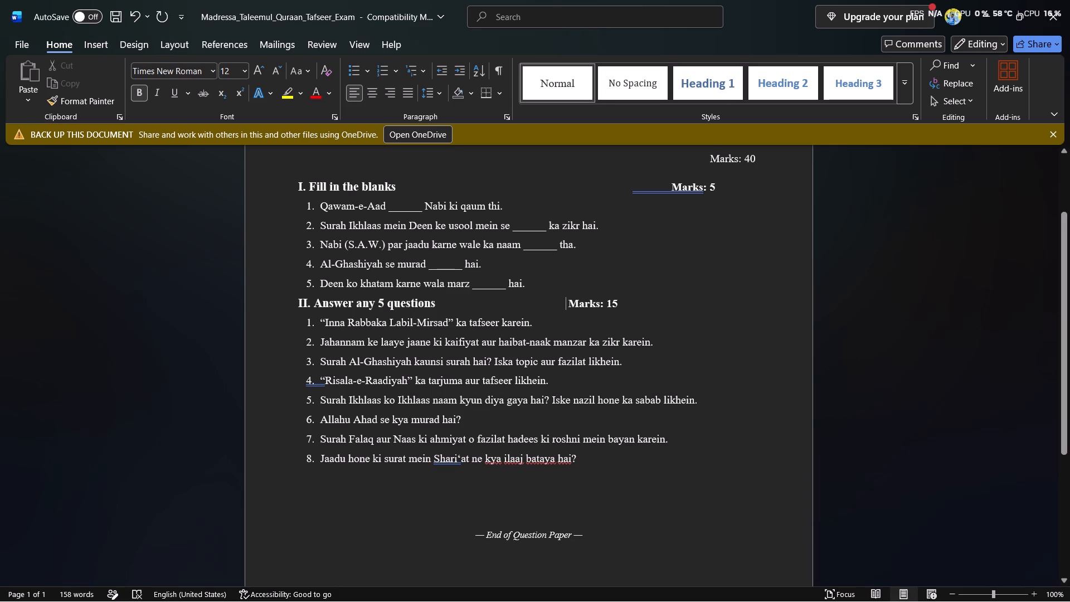
key("Tab")
key("Tab")
key("Tab")
Compare where "Marks: 5" and "Marks: 15" start on their section heading lines to check their alignment.
left_click(671, 188)
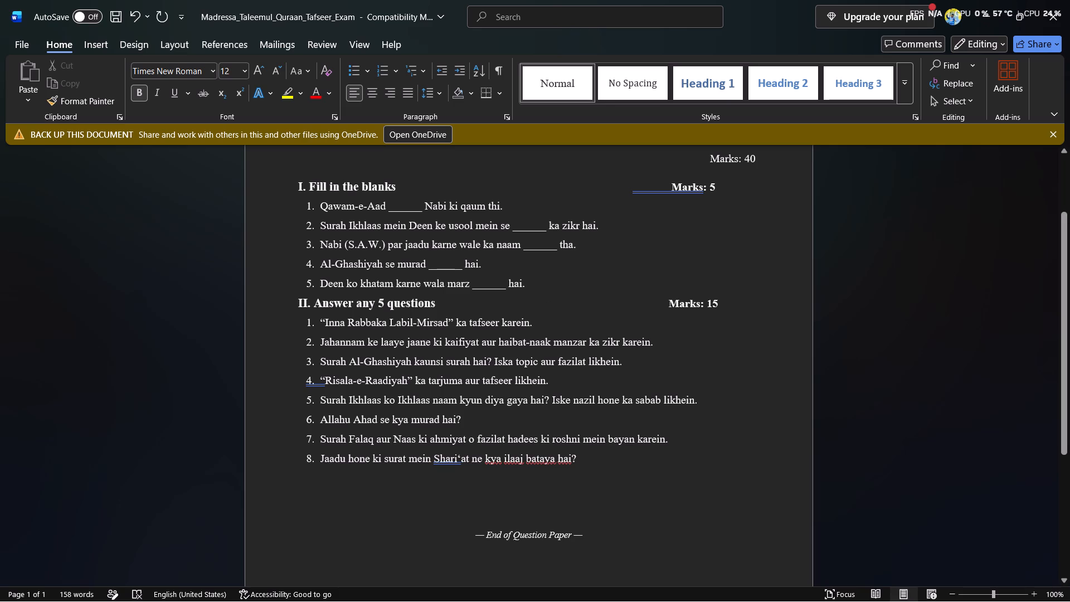
double_click(642, 188)
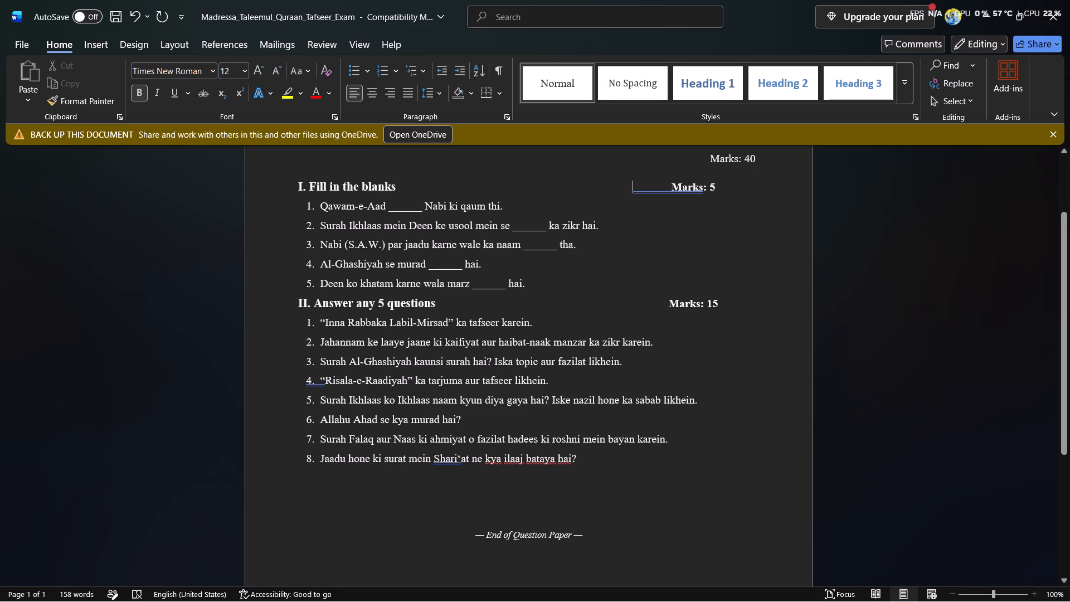
left_click(651, 194)
left_click(665, 296)
left_click(670, 186)
left_click(668, 302)
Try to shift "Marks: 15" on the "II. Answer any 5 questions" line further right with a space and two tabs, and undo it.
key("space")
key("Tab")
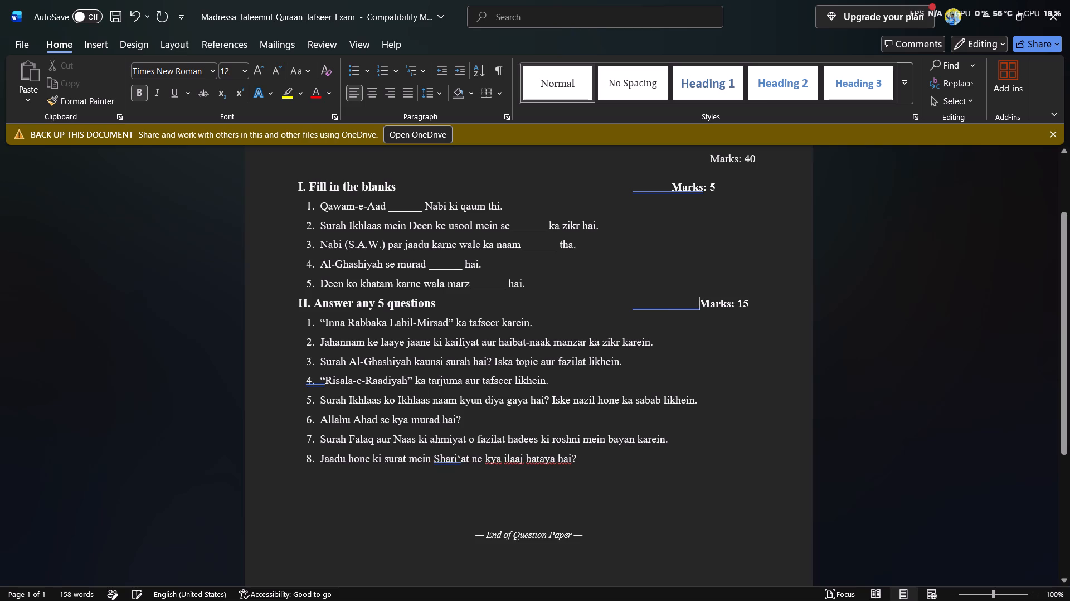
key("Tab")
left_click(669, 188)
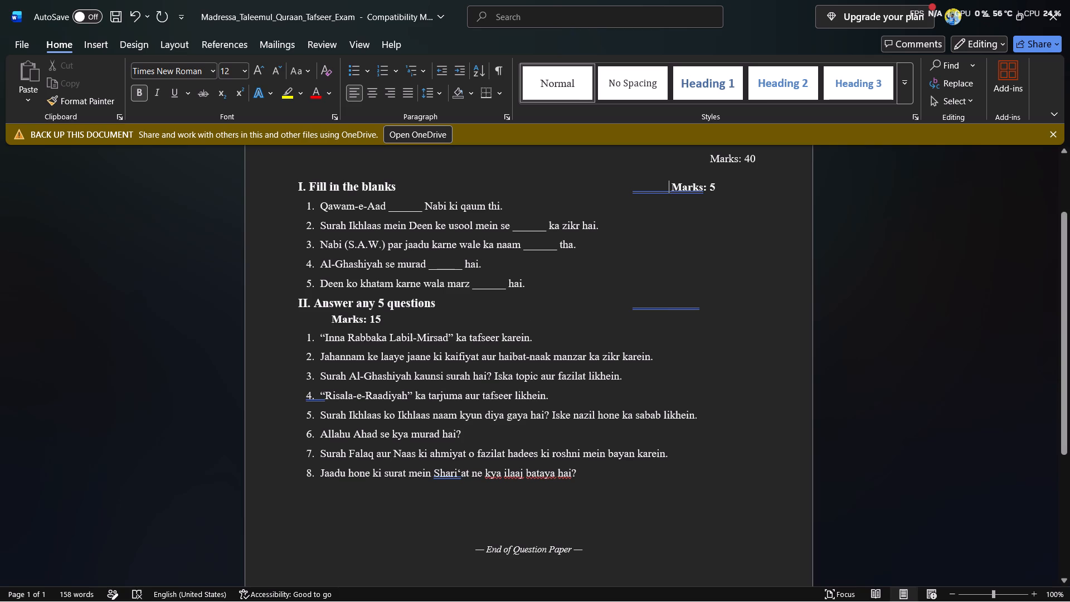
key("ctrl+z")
Shift "Marks: 5" and "Marks: 15" on their section heading lines one tab further toward the page's right margin.
left_click(674, 185)
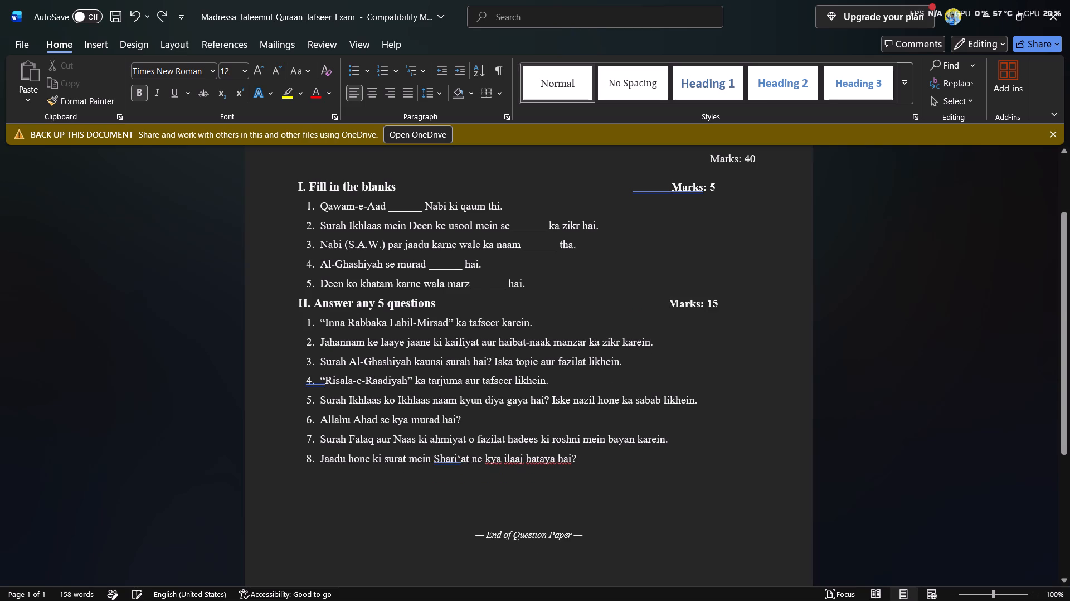
key("Tab")
left_click(667, 305)
key("Tab")
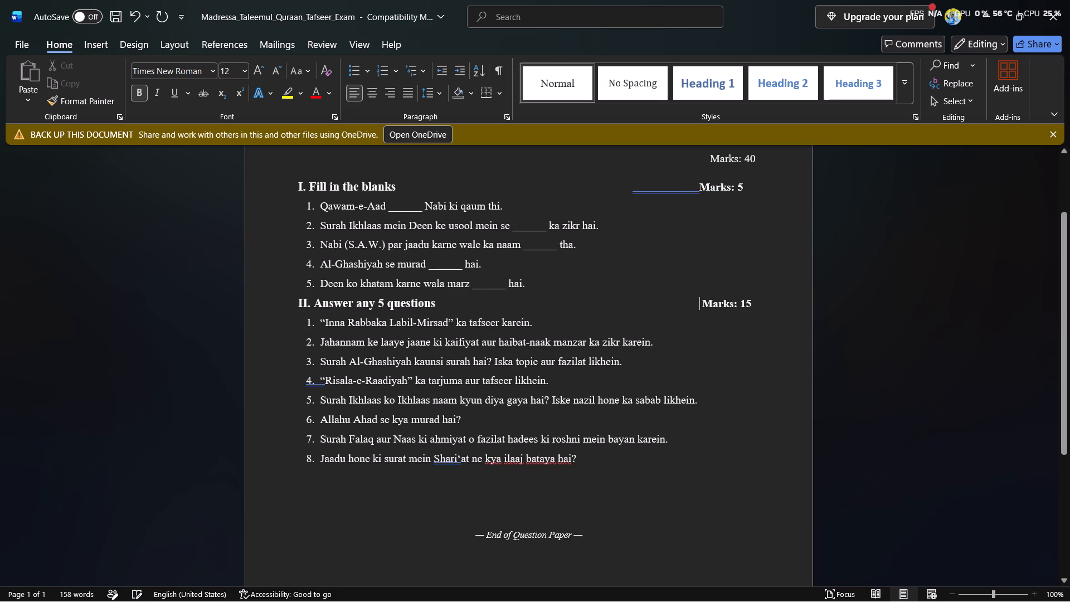
left_click(915, 351)
Shift the "TAFSEER EXAMINATION" heading right by two tabs so it sits centred beneath the Madressa Taleemul-Quraan title.
scroll(838, 337, "up", 3)
scroll(708, 457, "down", 2)
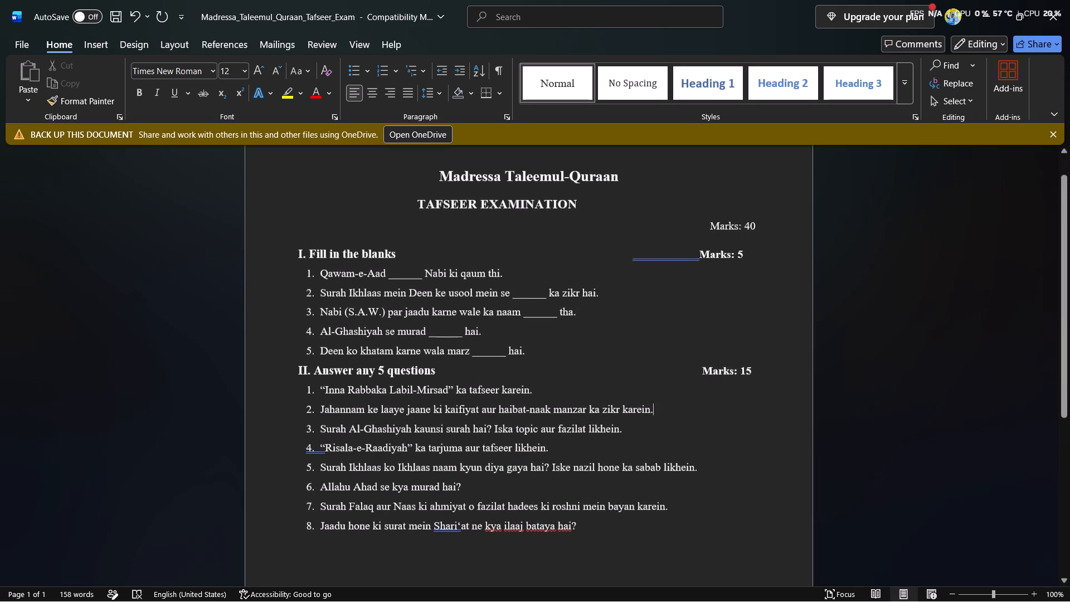
scroll(705, 455, "down", 1)
scroll(704, 444, "up", 4)
left_click(435, 232)
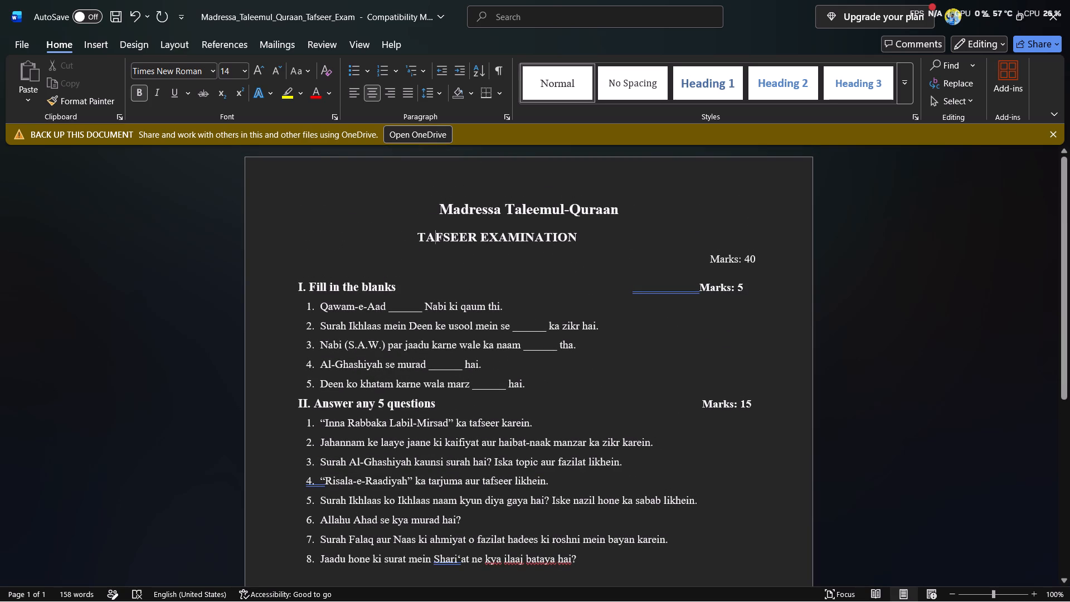
left_click(417, 233)
key("Tab")
key("Tab")
key("Tab")
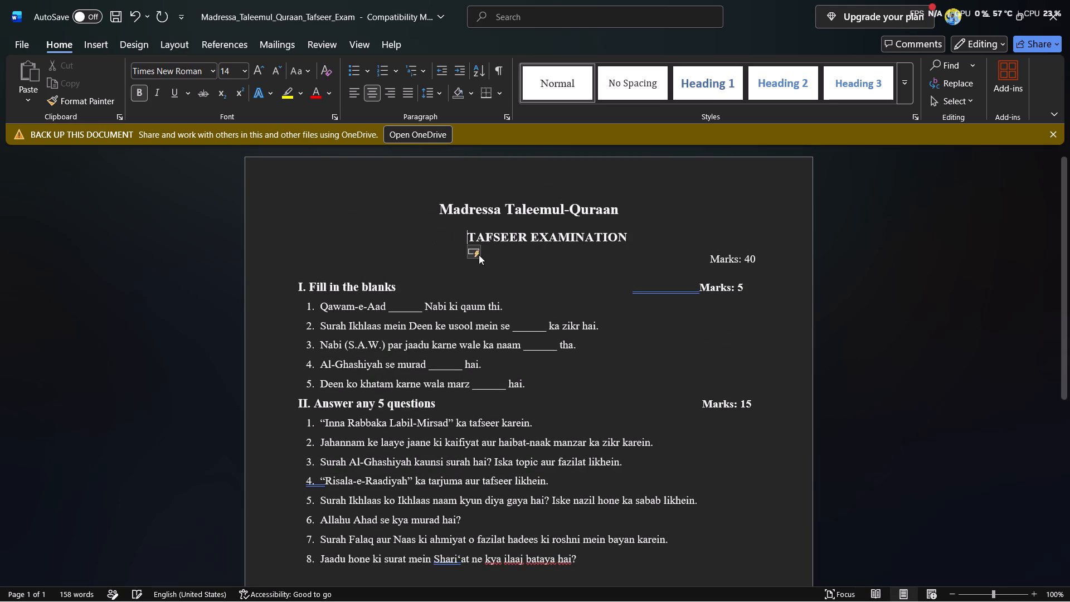
key("BackSpace")
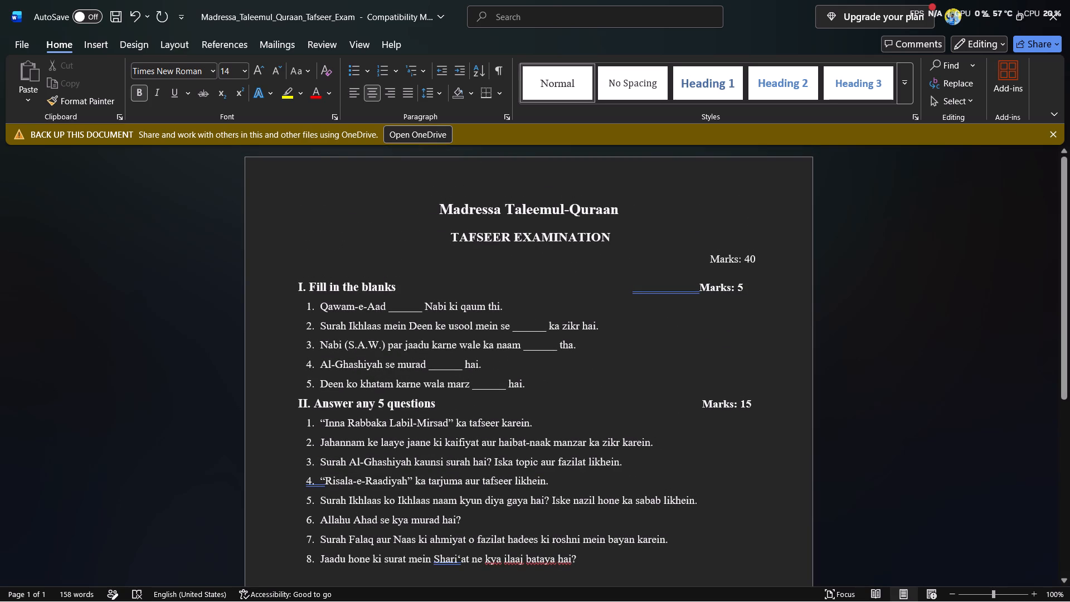
Dismiss the OneDrive backup notice above the document.
left_click(1056, 129)
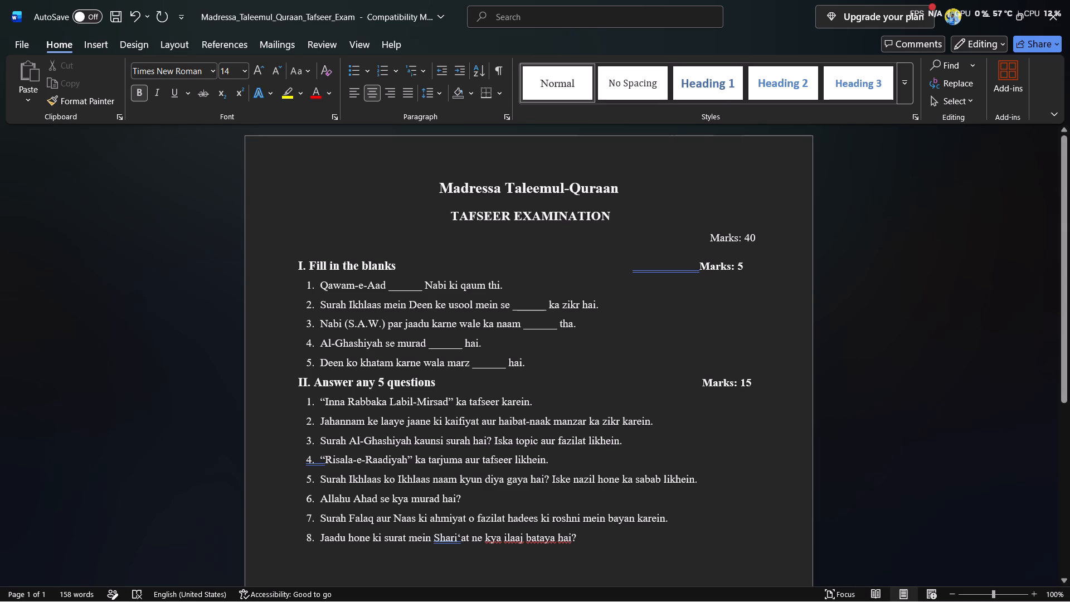
Set the font size of the "Madressa Taleemul-Quraan" title to 24.
left_click(629, 189)
left_click_drag(625, 189, 436, 186)
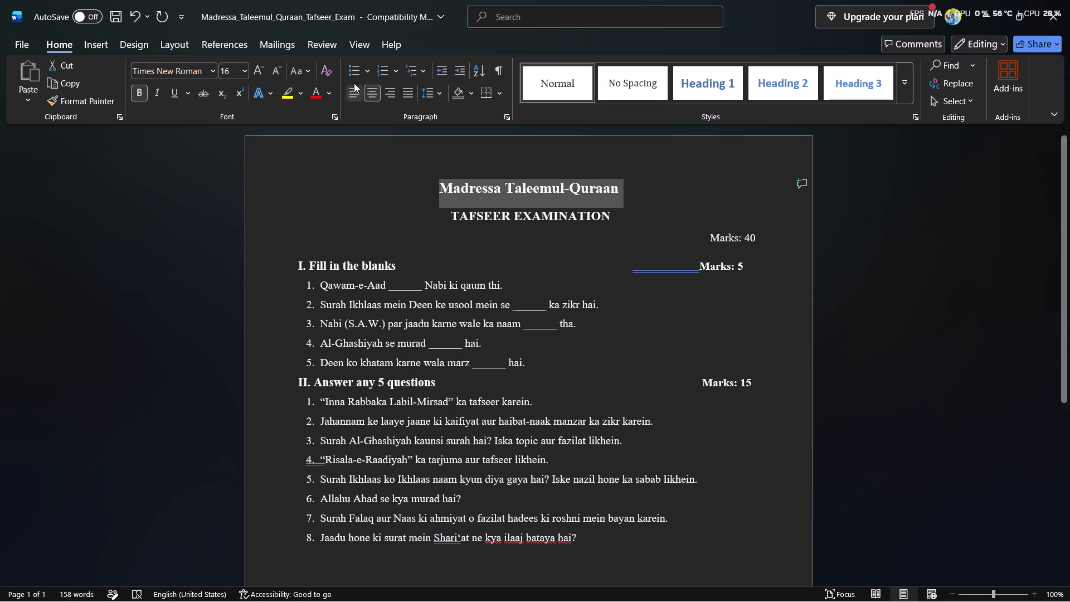
left_click(245, 69)
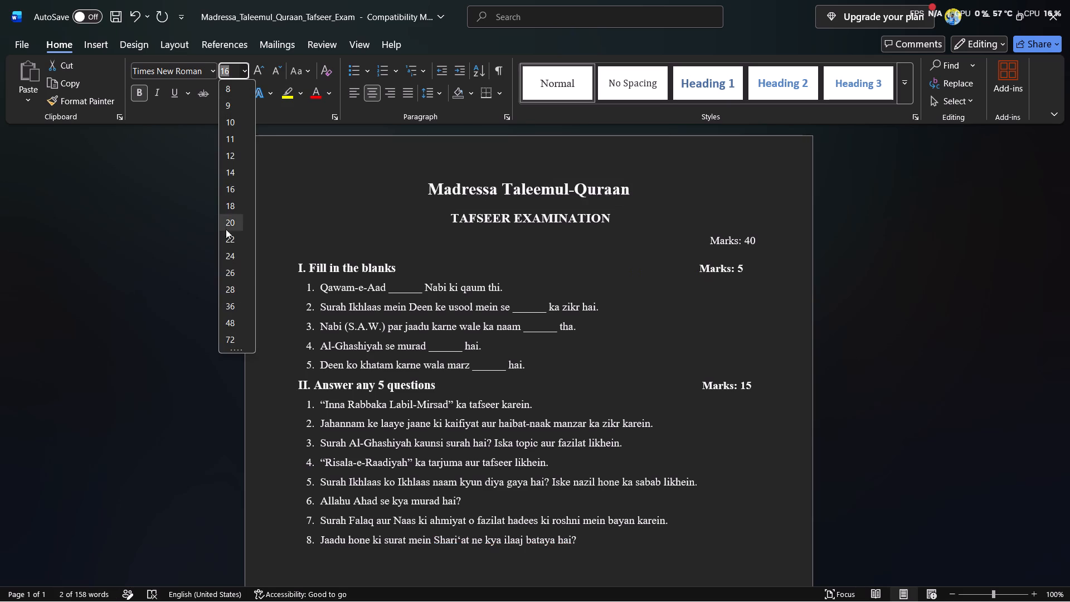
left_click(229, 259)
left_click(627, 224)
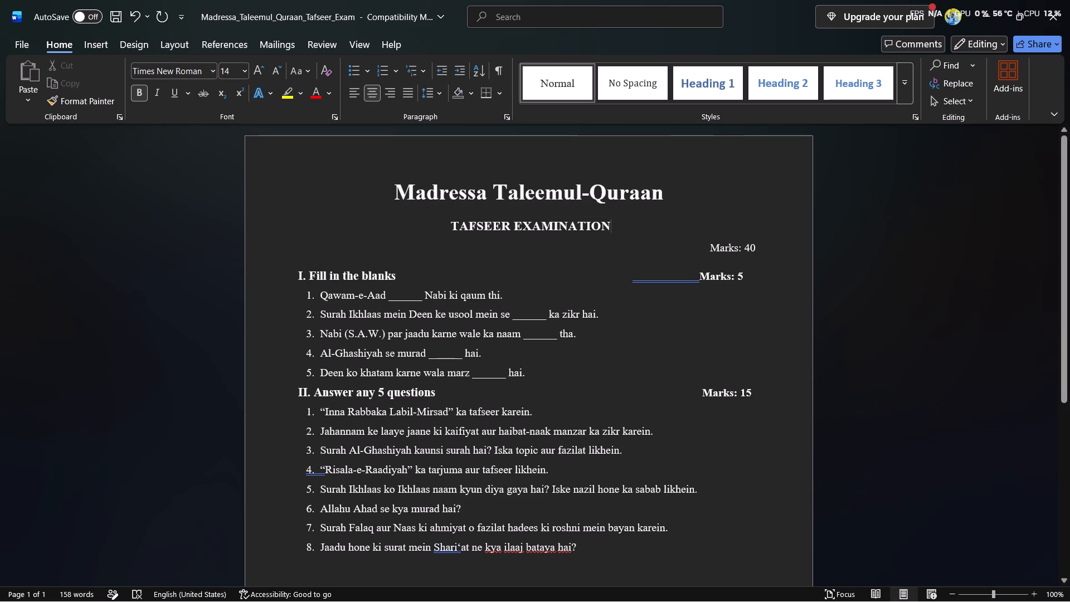
Review the page layout from the title down to the "End of Question Paper" line.
scroll(468, 411, "down", 1)
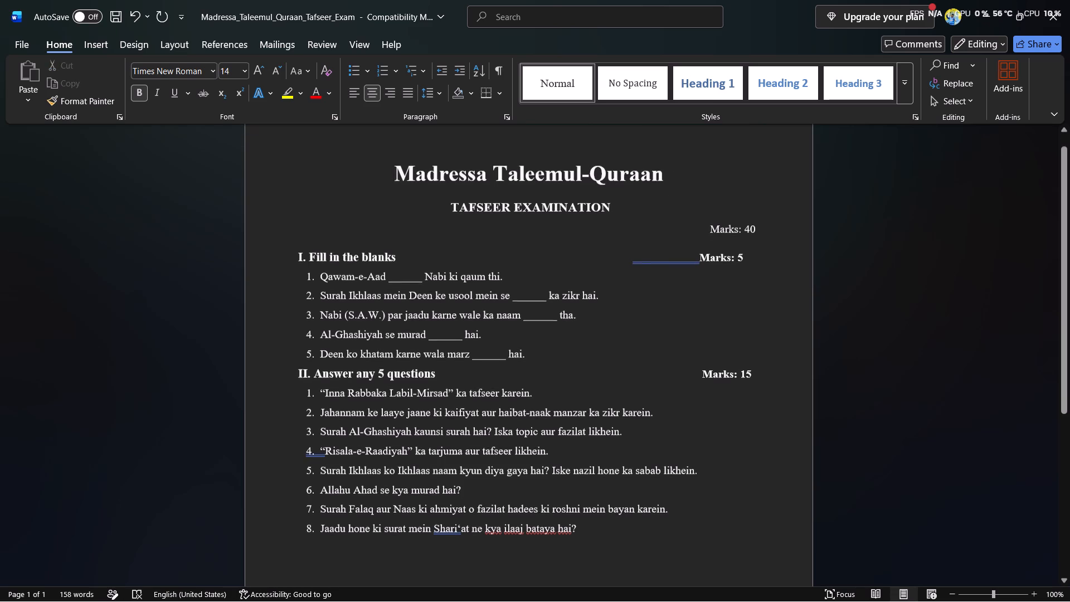
scroll(468, 411, "down", 2)
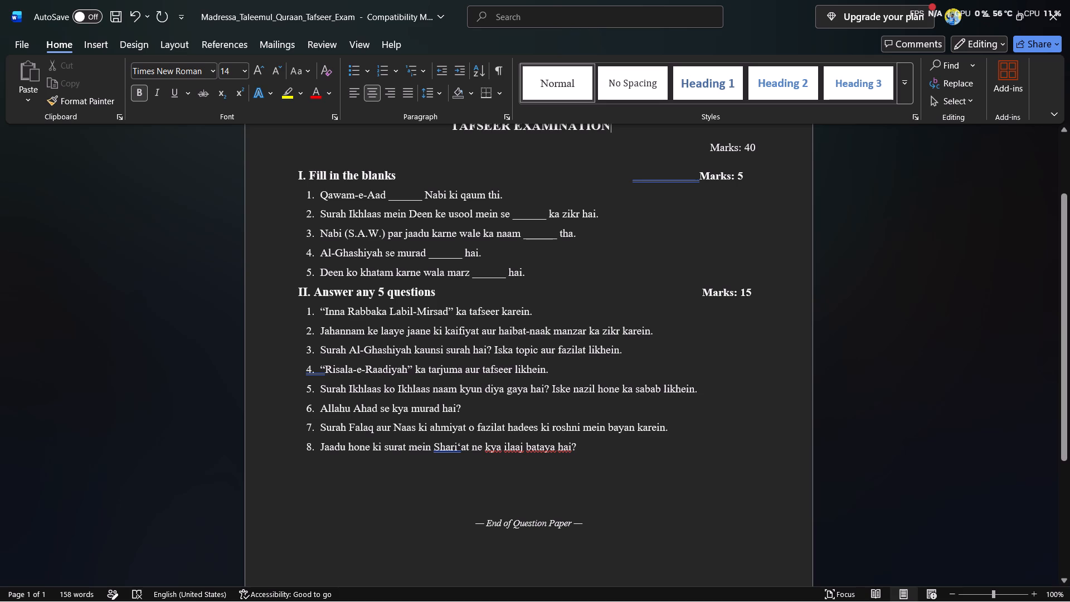
scroll(624, 423, "up", 3)
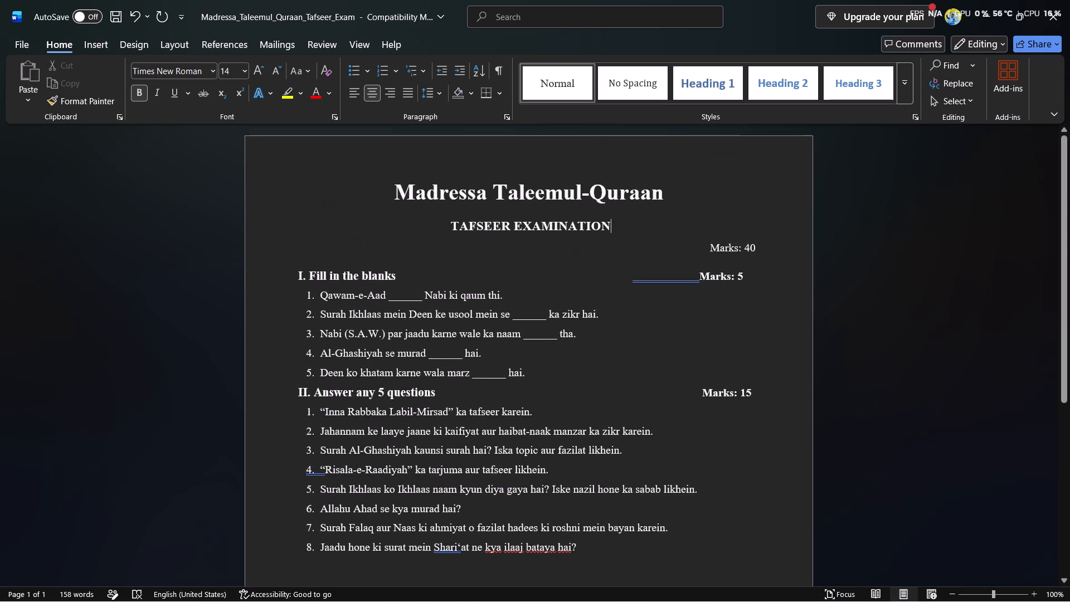
scroll(624, 423, "down", 16)
scroll(625, 424, "up", 5)
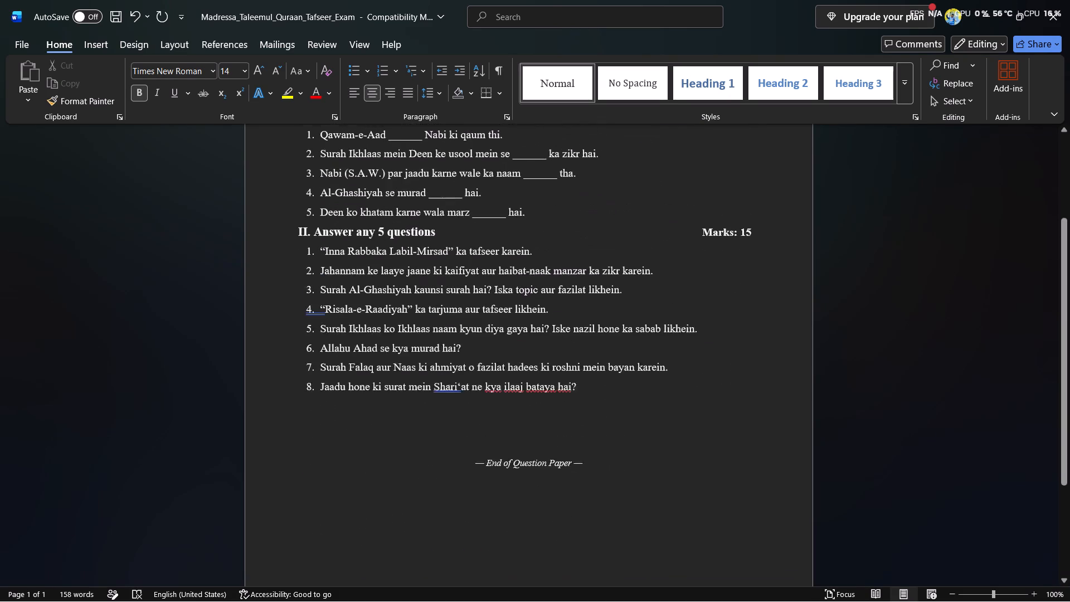
scroll(625, 424, "up", 2)
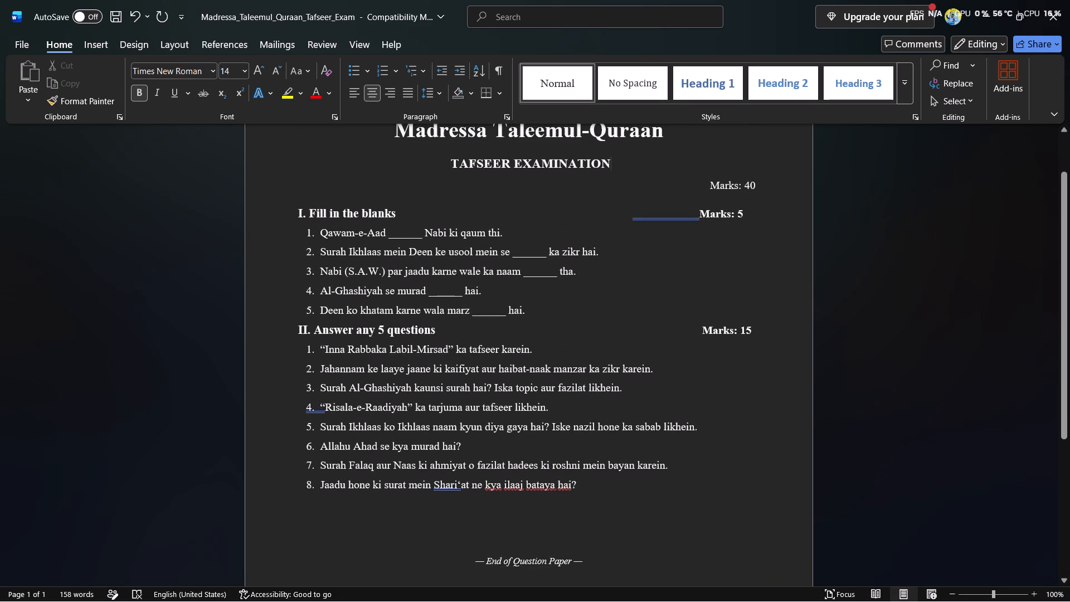
Set the font size of questions 1 to 8 under "II. Answer any 5 questions" to 14.
left_click_drag(307, 347, 576, 484)
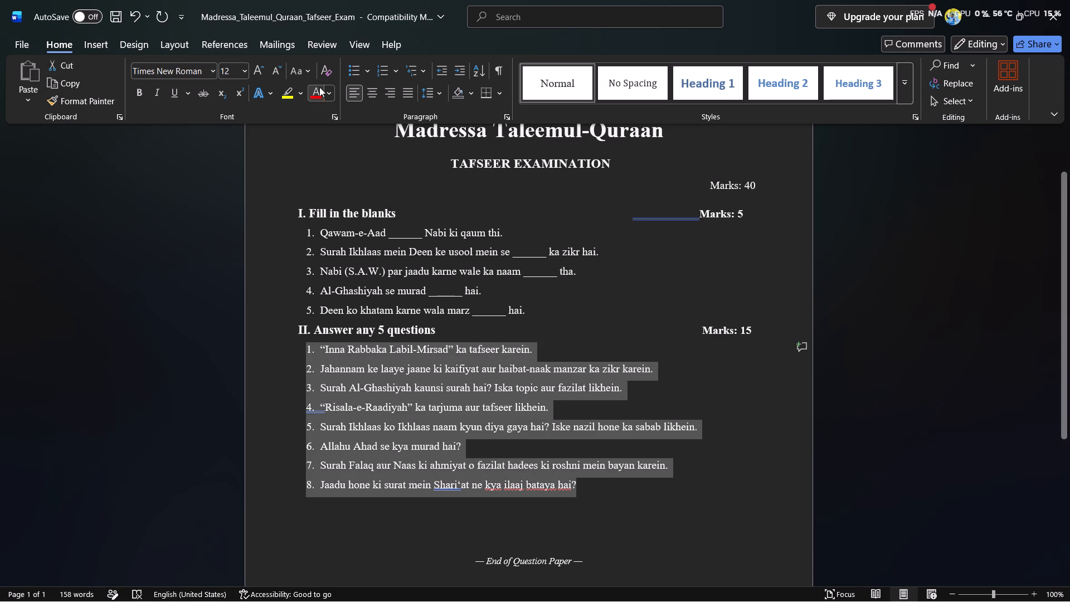
left_click(241, 72)
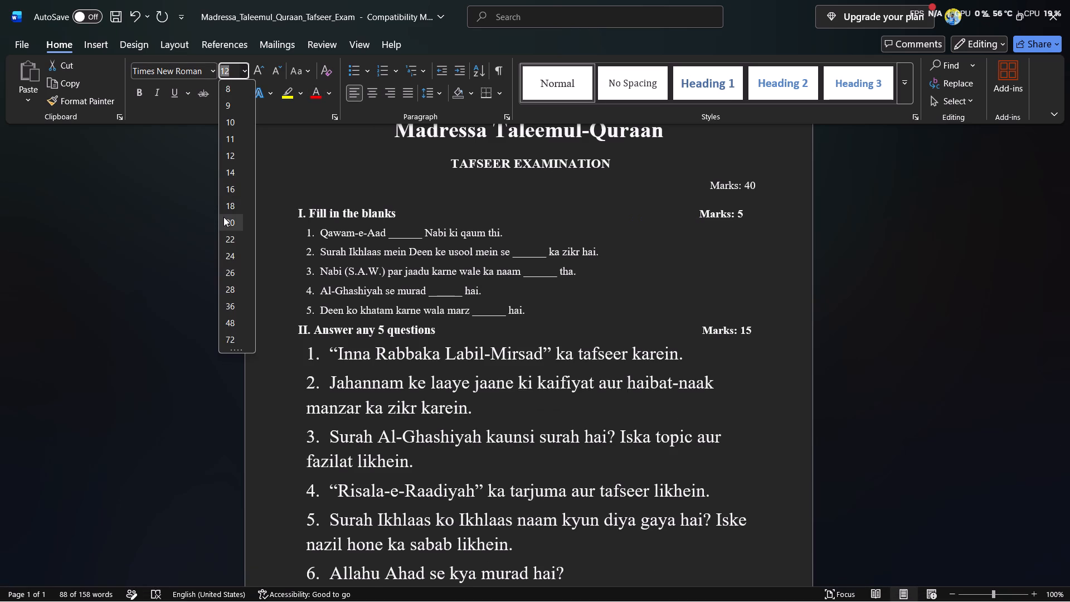
left_click(232, 174)
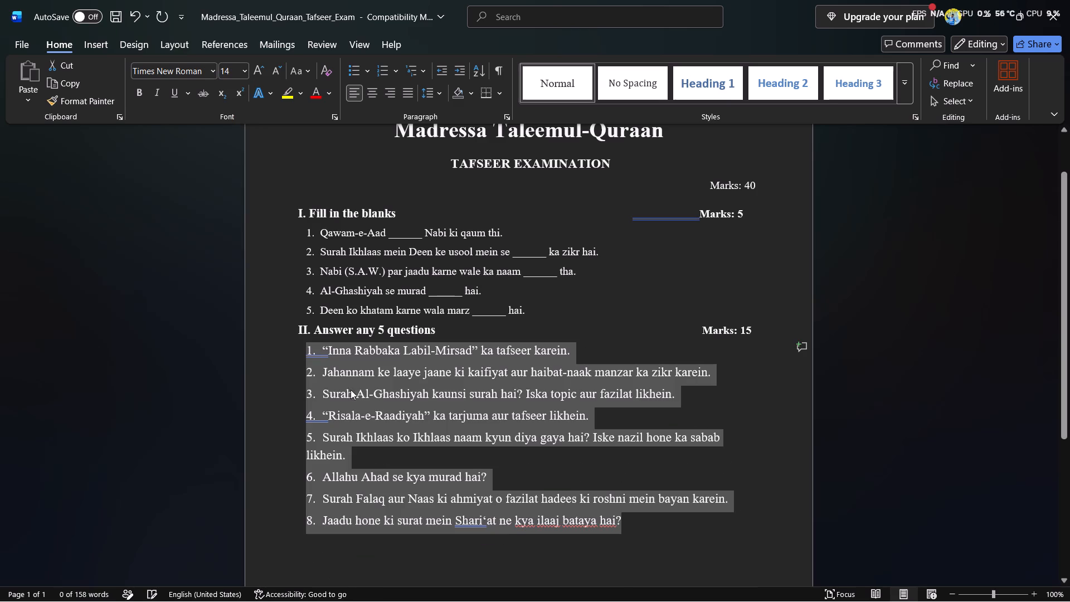
left_click(548, 313)
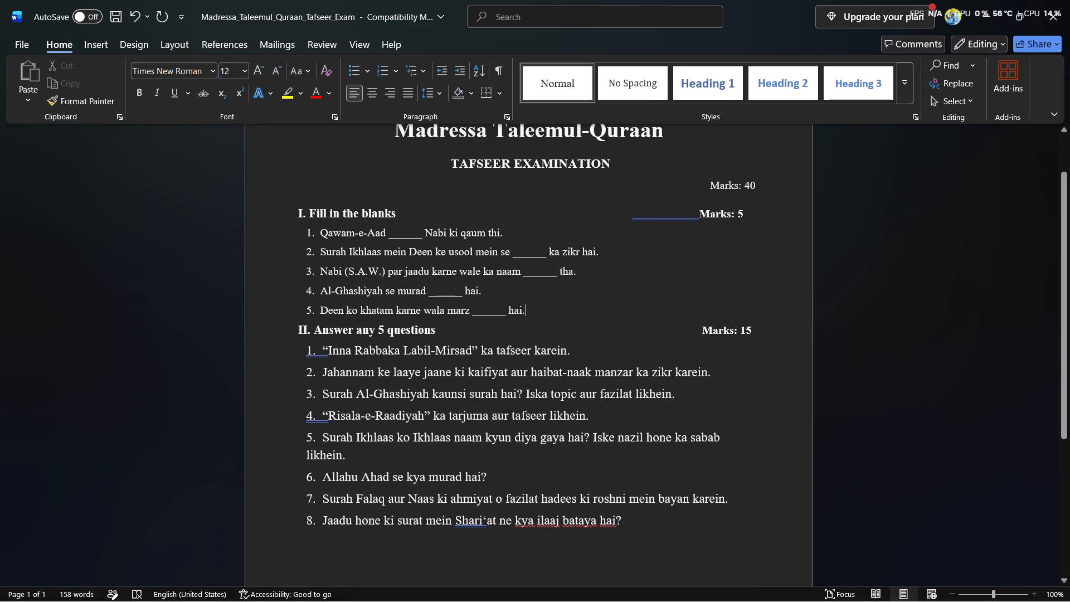
key("Return")
key("Return")
scroll(515, 355, "down", 2)
scroll(488, 397, "down", 1)
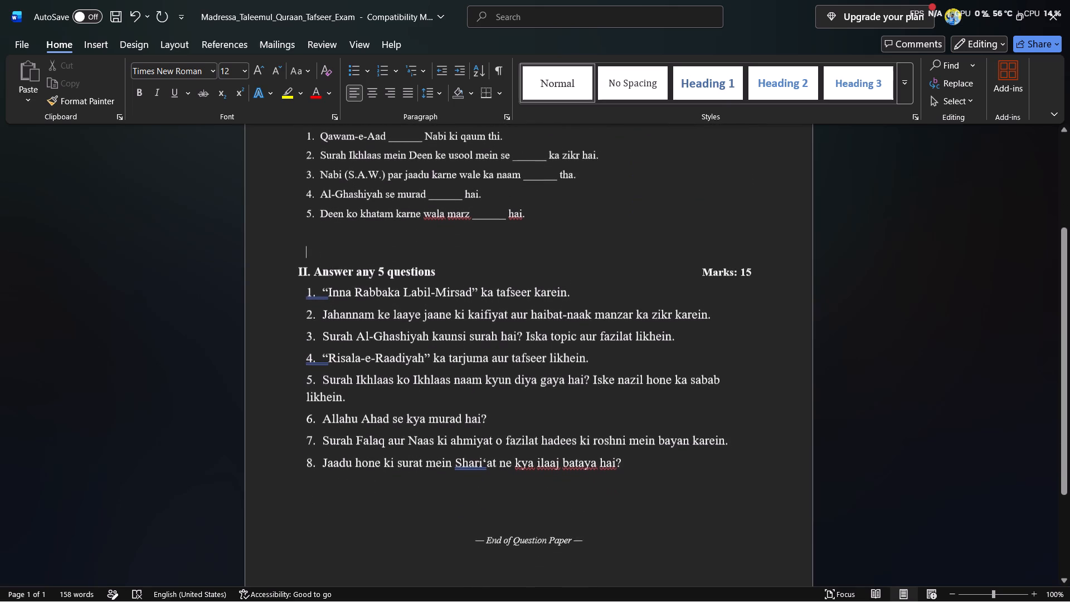
scroll(487, 398, "down", 4)
scroll(478, 397, "up", 3)
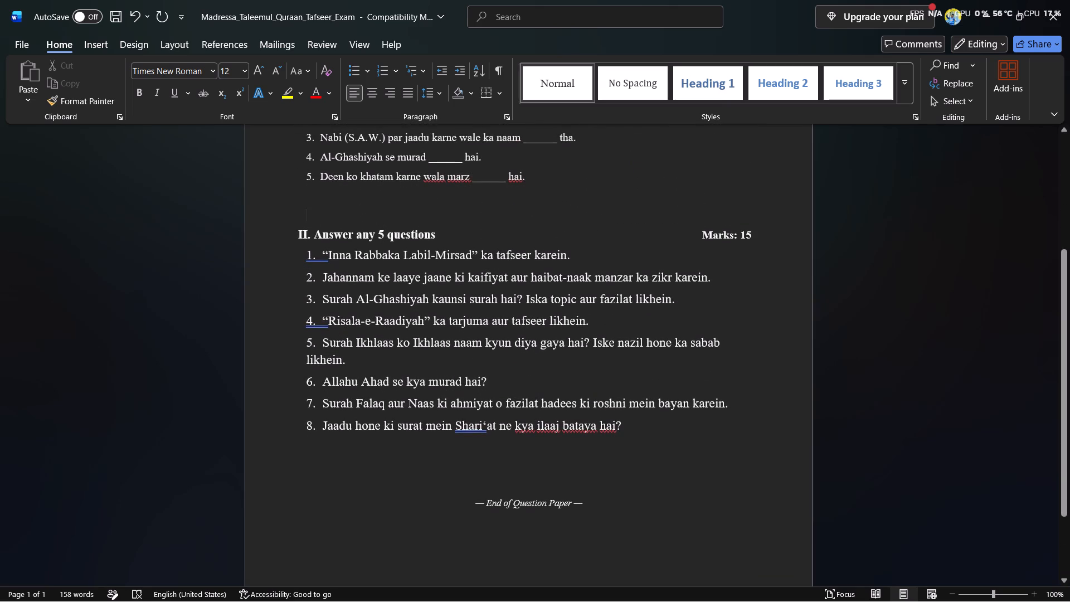